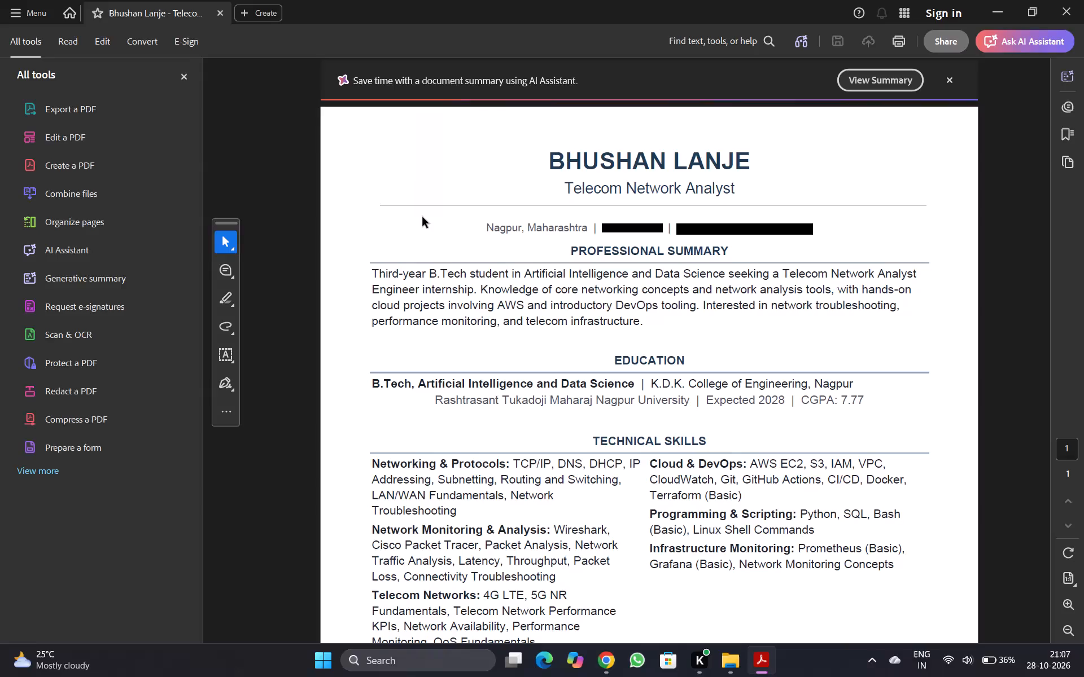
# Launch Microsoft Word.
pyautogui.scroll(-2, 551, 286)
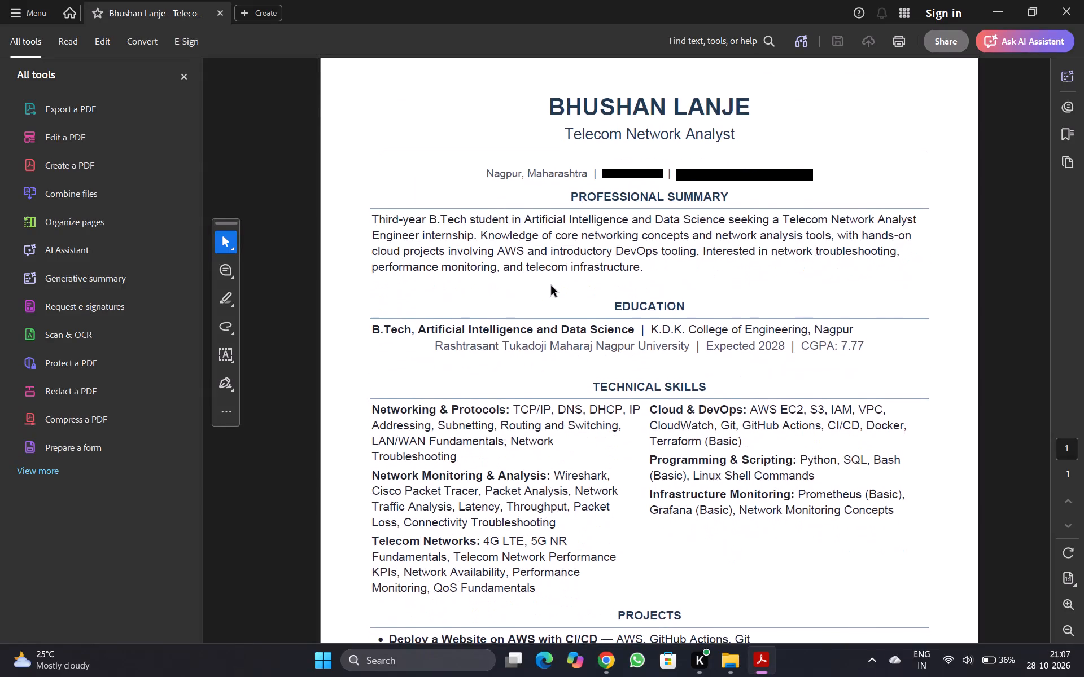
pyautogui.scroll(-1, 551, 286)
pyautogui.hscroll(1, 551, 286)
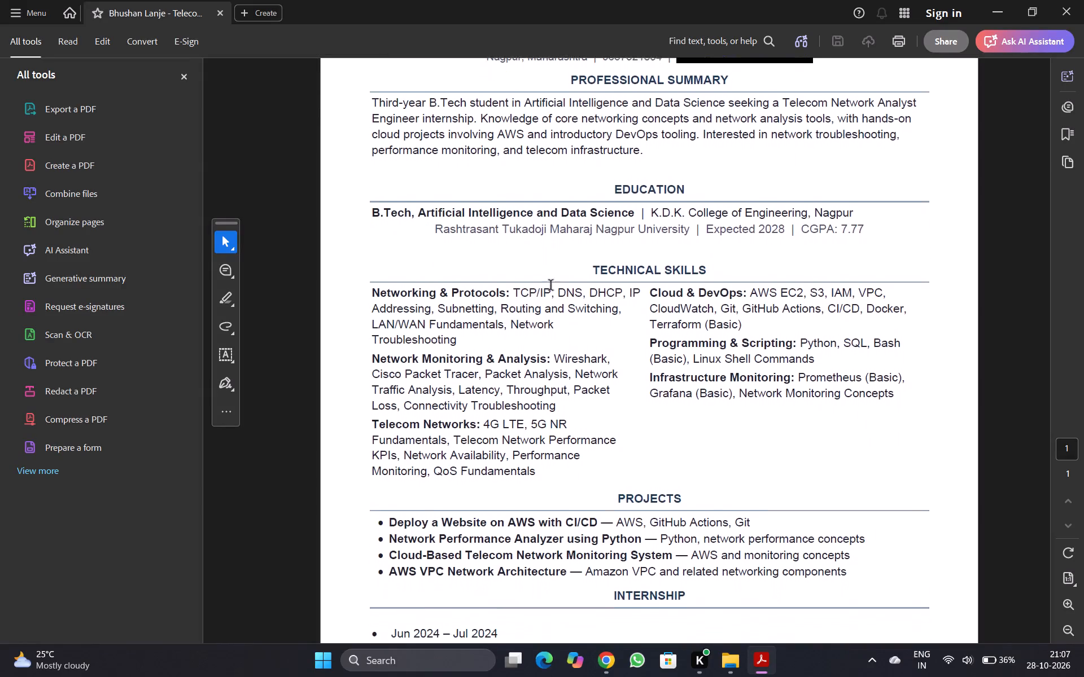
pyautogui.hscroll(1, 551, 286)
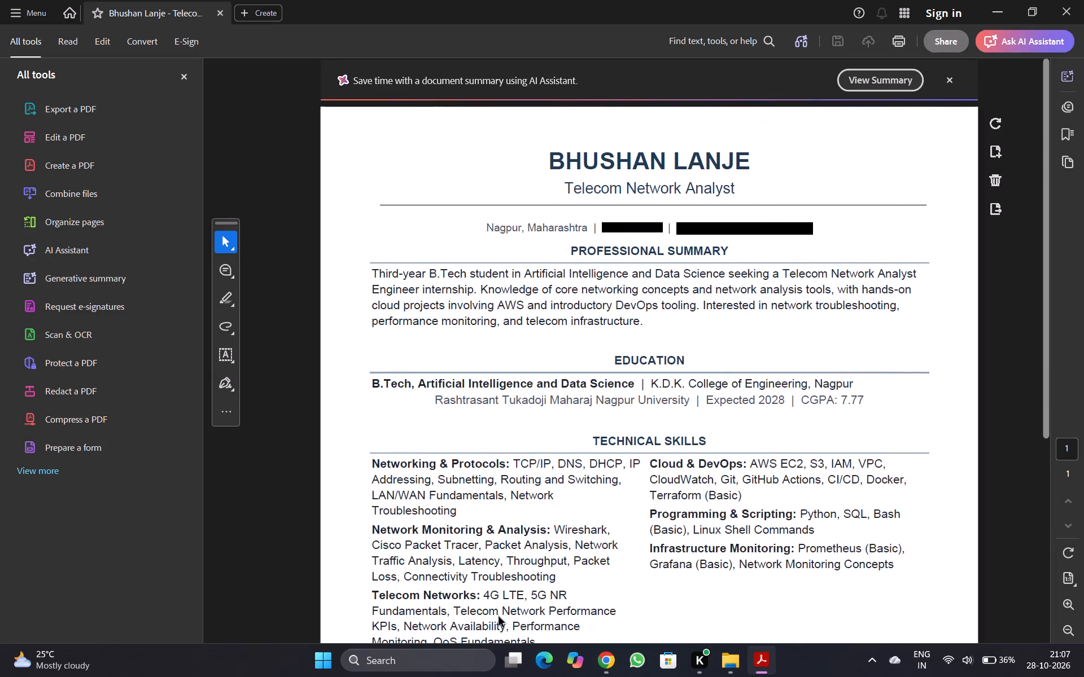
pyautogui.click(419, 658)
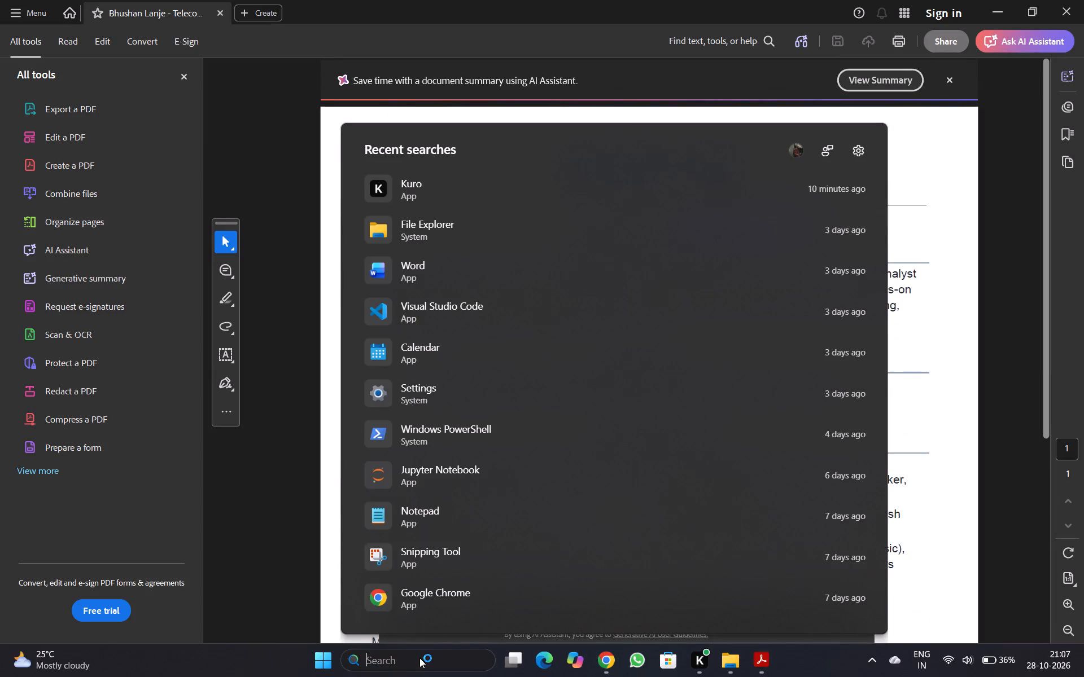
pyautogui.write('wor')
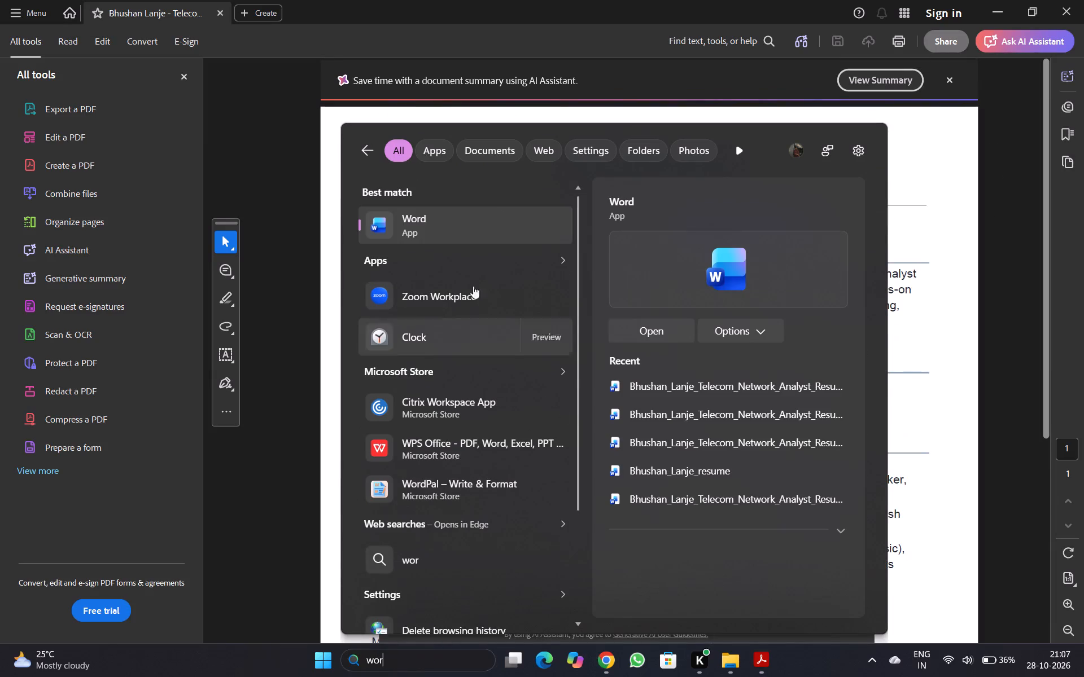
pyautogui.click(405, 214)
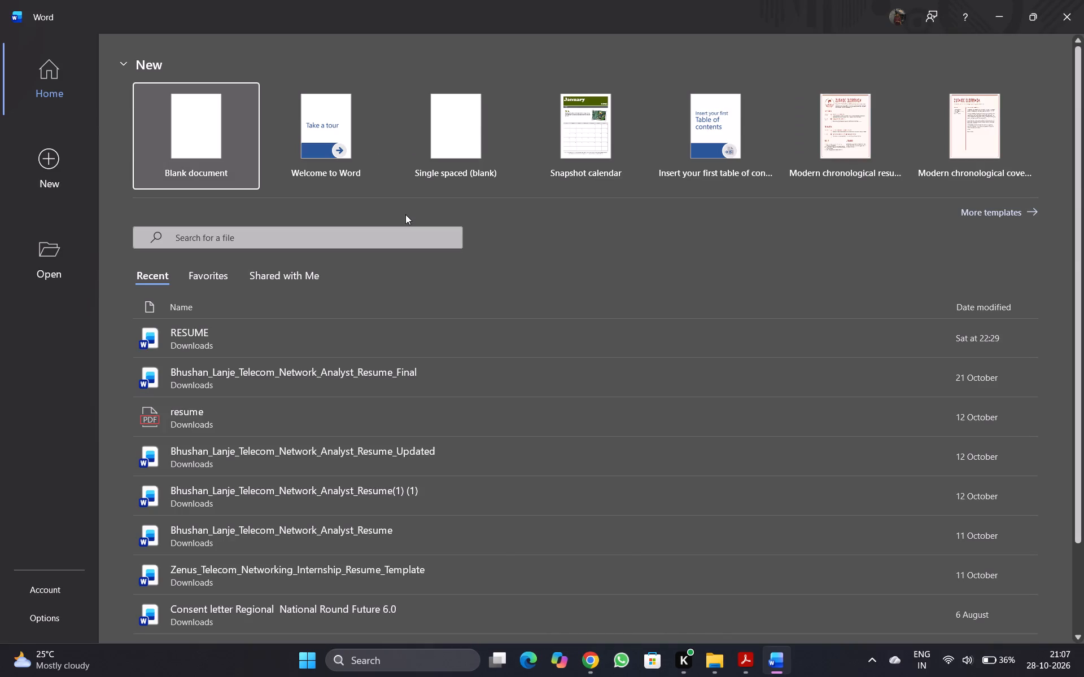
# Open the resume PDF whose name ends in "_NET" from the Desktop folder as a Word document.
pyautogui.scroll(-2, 229, 480)
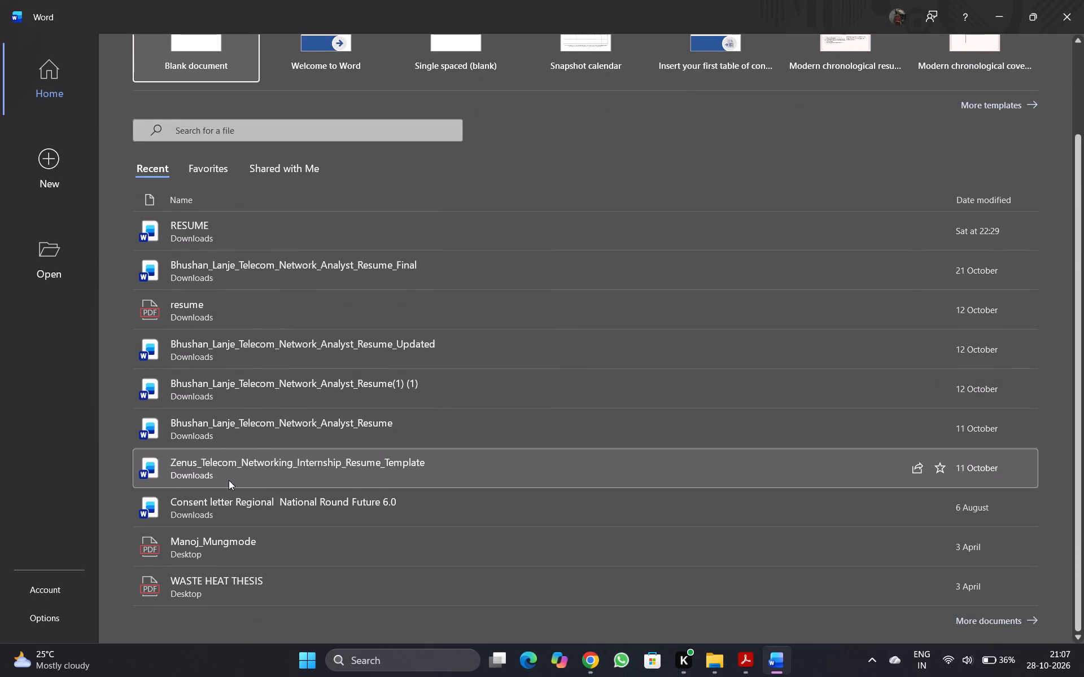
pyautogui.scroll(-1, 229, 480)
pyautogui.scroll(4, 229, 480)
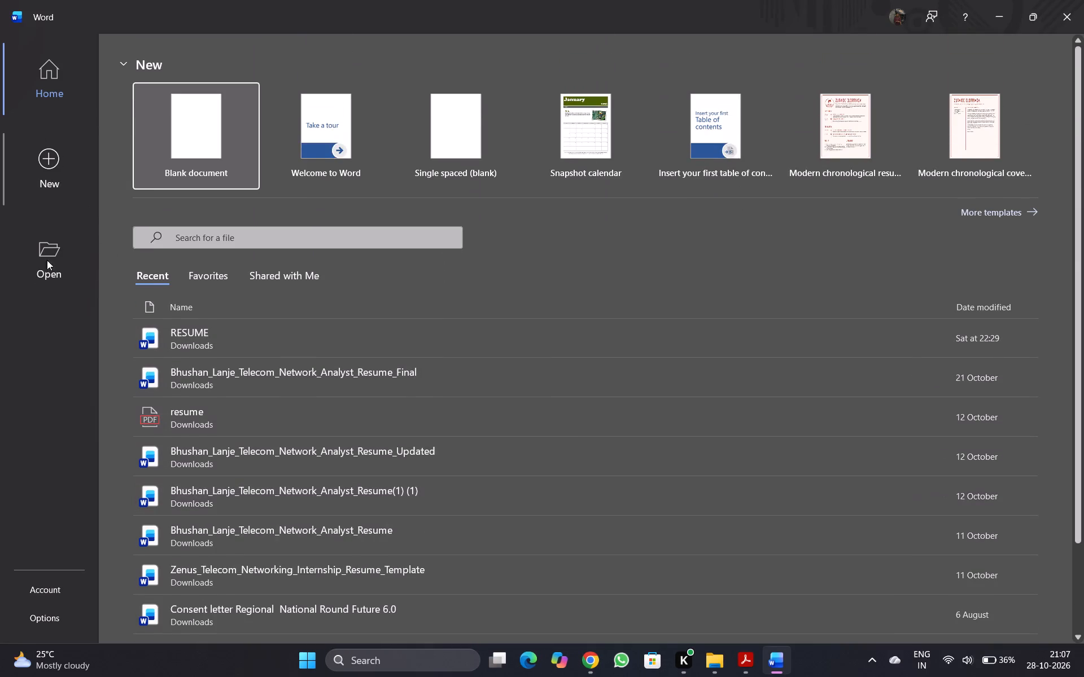
pyautogui.click(50, 254)
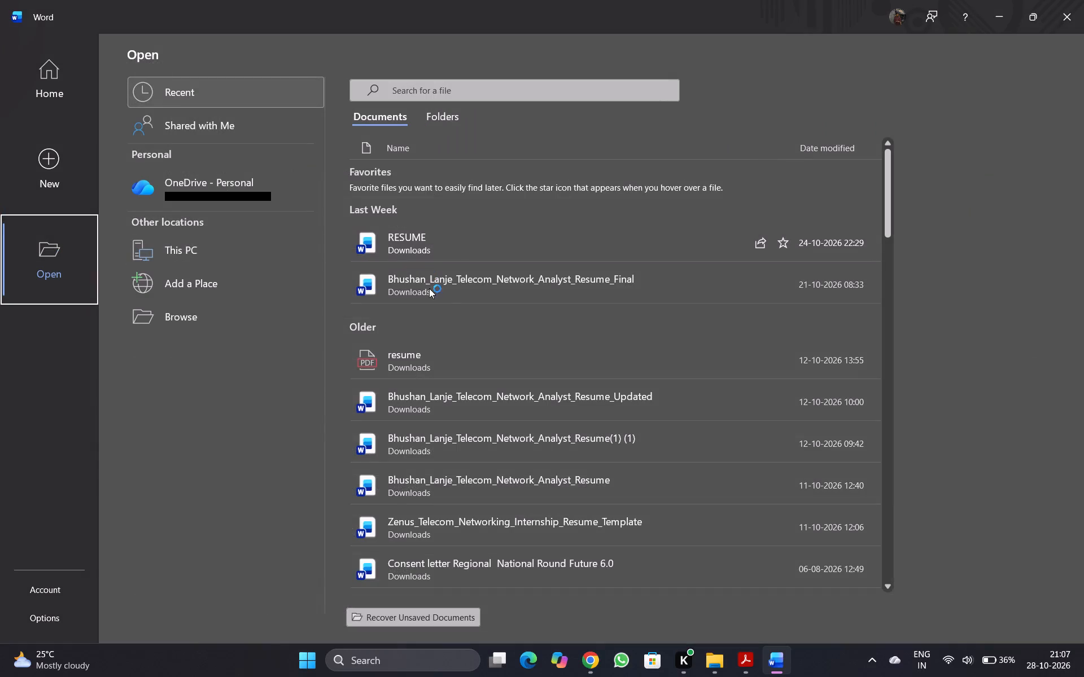
pyautogui.click(185, 322)
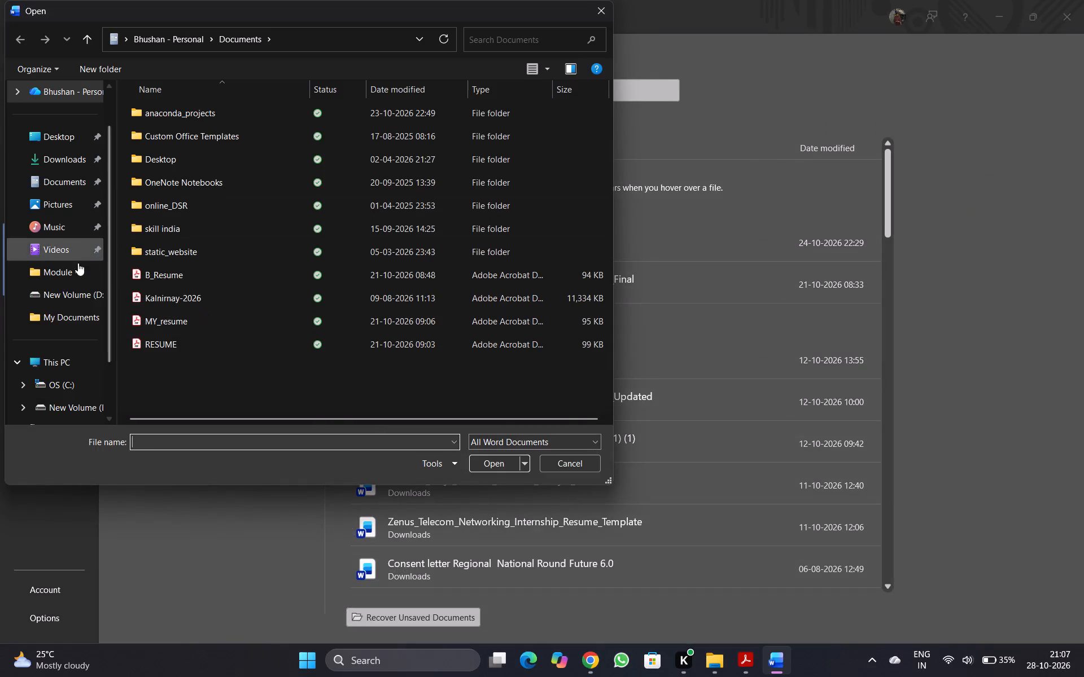
pyautogui.click(52, 137)
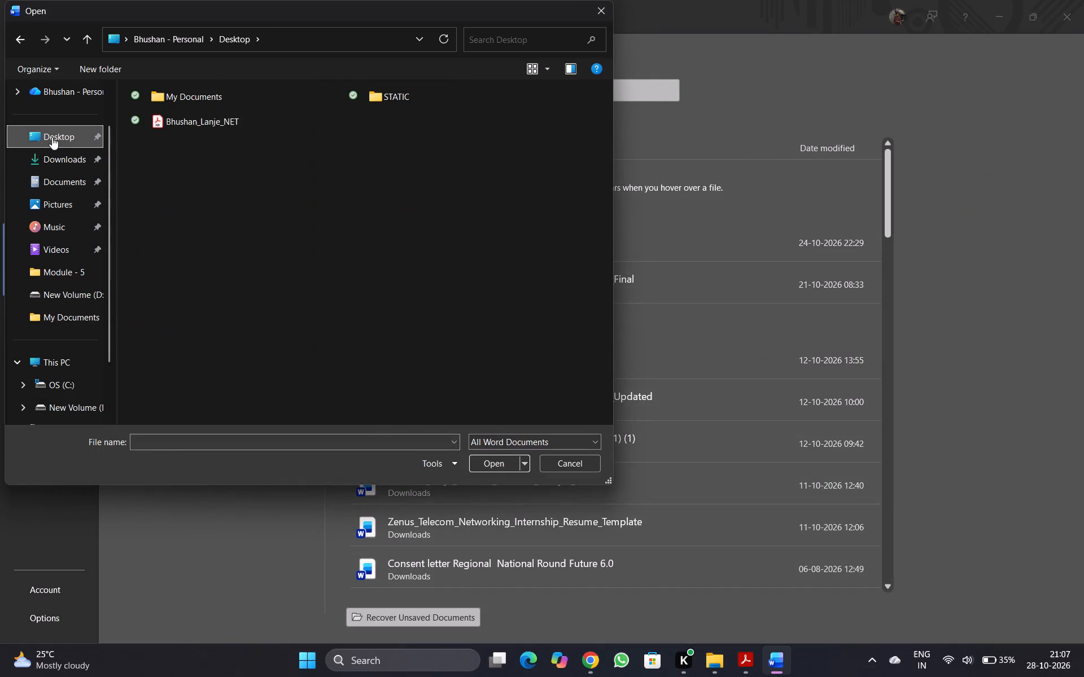
pyautogui.click(207, 119)
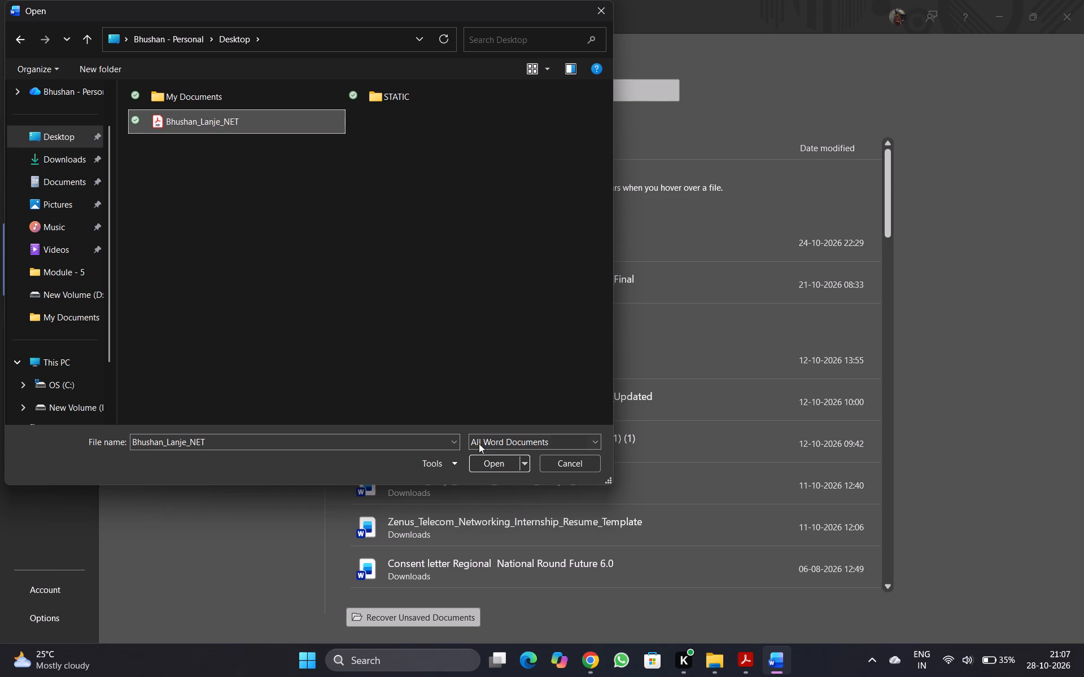
pyautogui.click(499, 465)
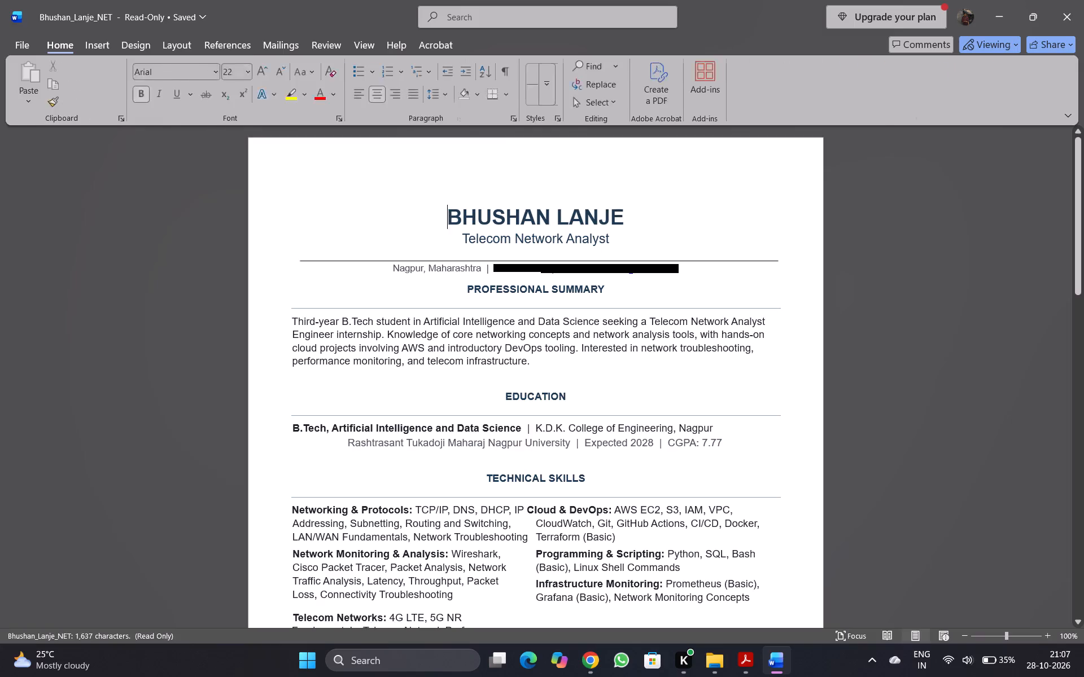
# Enable editing of the read-only resume document.
pyautogui.click(613, 241)
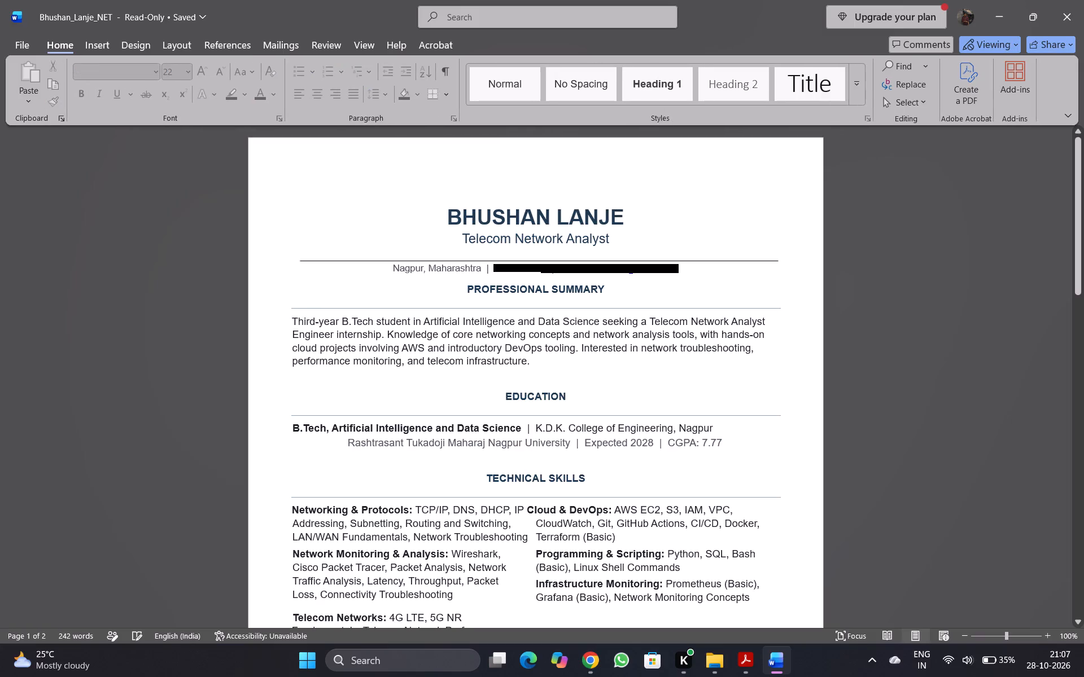
pyautogui.press('BackSpace')
pyautogui.press('BackSpace')
pyautogui.press('BackSpace')
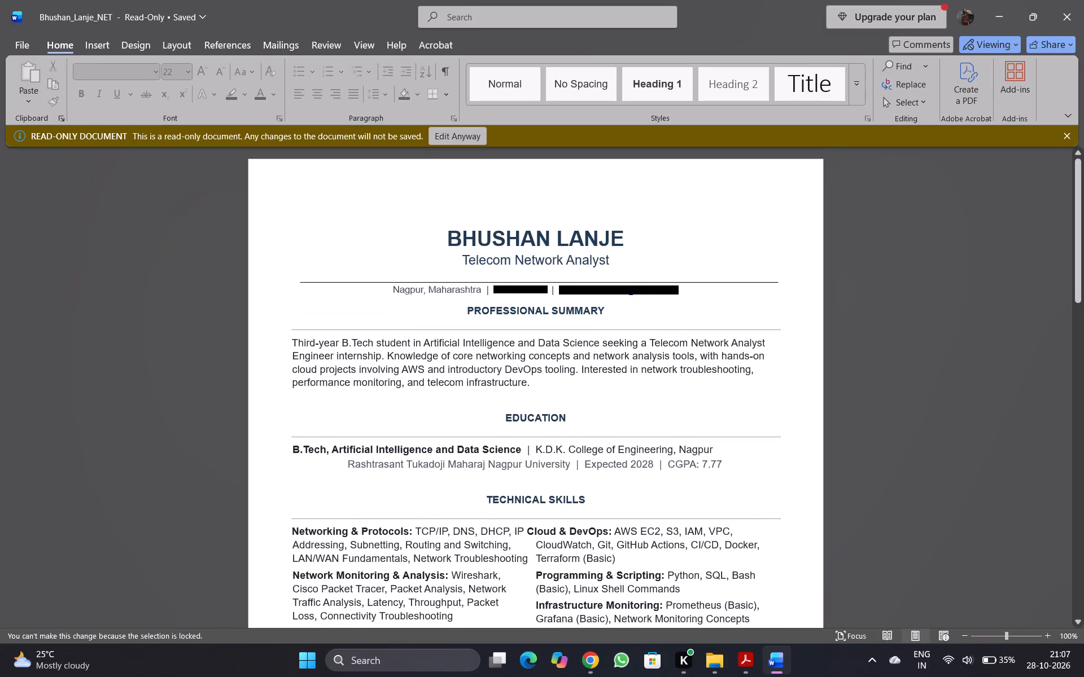
pyautogui.press('BackSpace')
pyautogui.press('BackSpace')
pyautogui.press('BackSpace')
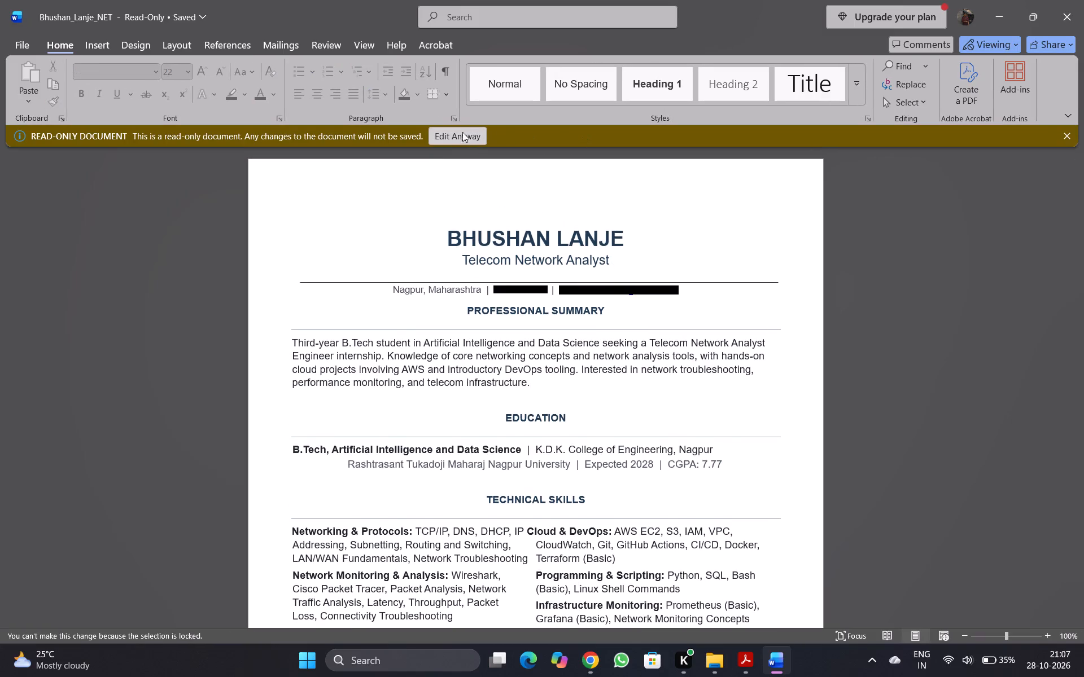
pyautogui.click(460, 135)
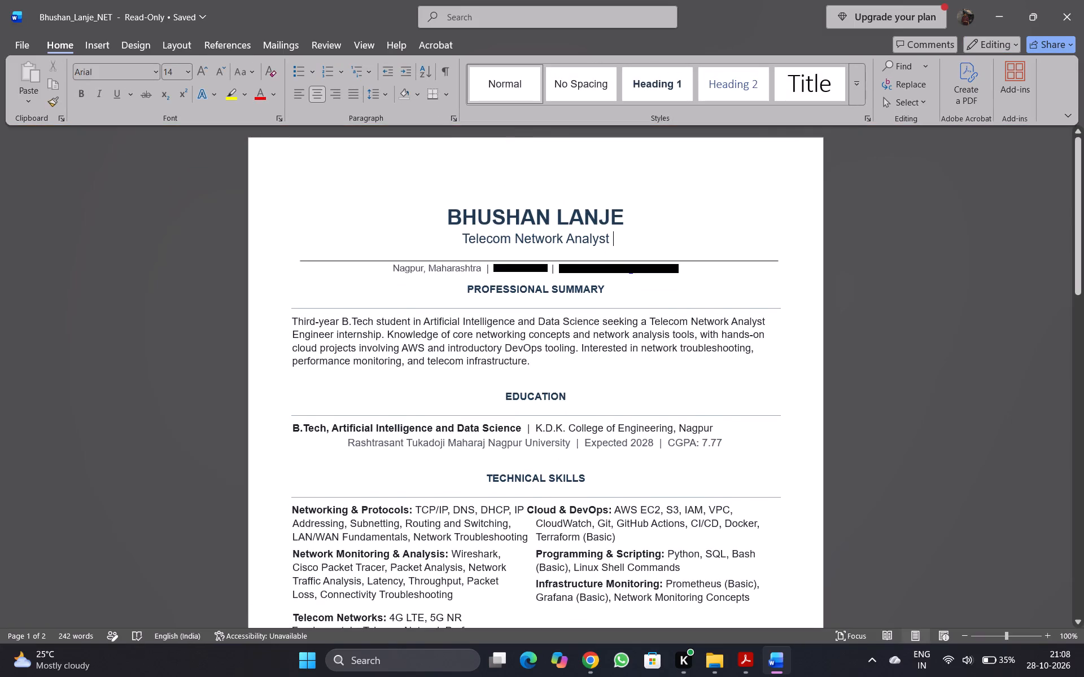
# Delete the "Telecom Network Analyst" subtitle under the name heading, together with its emptied line.
pyautogui.press('BackSpace')
pyautogui.press('BackSpace')
pyautogui.press('BackSpace')
pyautogui.press('BackSpace')
pyautogui.press('BackSpace')
pyautogui.press('BackSpace')
pyautogui.press('BackSpace')
pyautogui.press('BackSpace')
pyautogui.press('BackSpace')
pyautogui.press('BackSpace')
pyautogui.press('BackSpace')
pyautogui.press('BackSpace')
pyautogui.press('BackSpace')
pyautogui.press('BackSpace')
pyautogui.press('BackSpace')
pyautogui.press('BackSpace')
pyautogui.press('BackSpace')
pyautogui.press('BackSpace')
pyautogui.press('BackSpace')
pyautogui.press('BackSpace')
pyautogui.press('BackSpace')
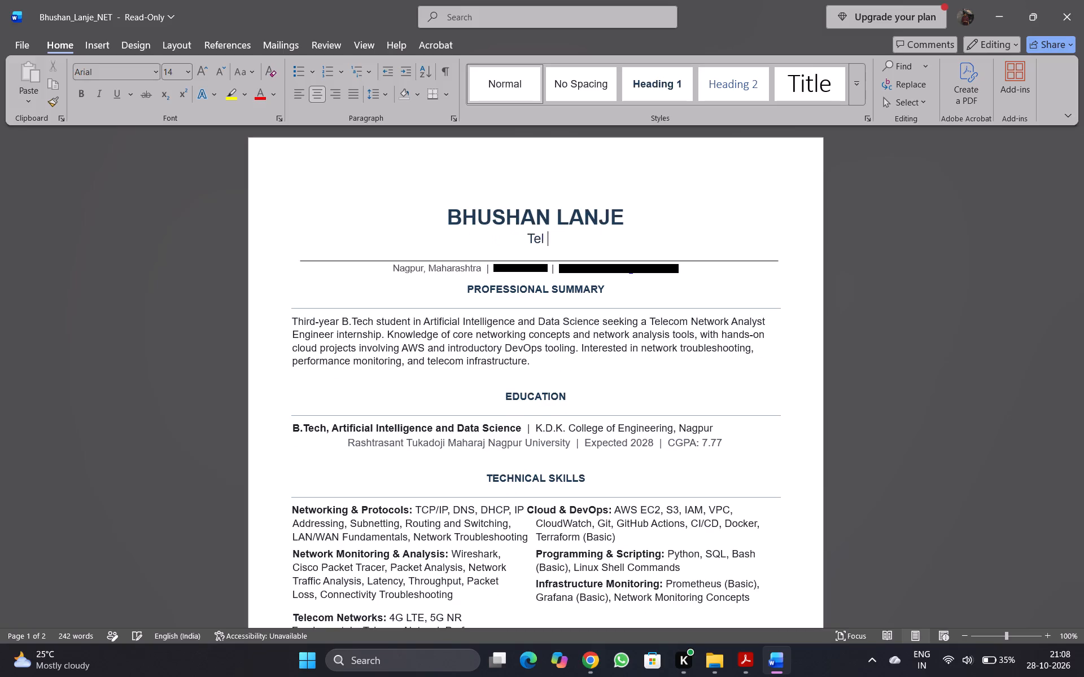
pyautogui.press('BackSpace')
pyautogui.press('BackSpace')
pyautogui.press('BackSpace')
pyautogui.press('BackSpace')
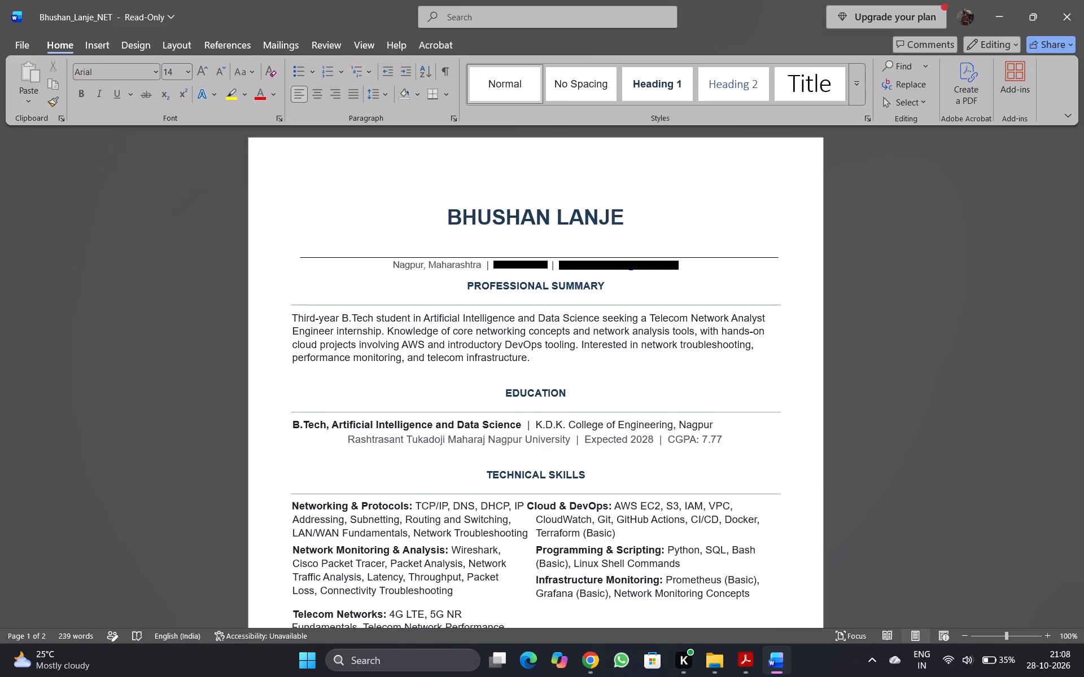
pyautogui.press('BackSpace')
pyautogui.press('BackSpace')
pyautogui.press('BackSpace')
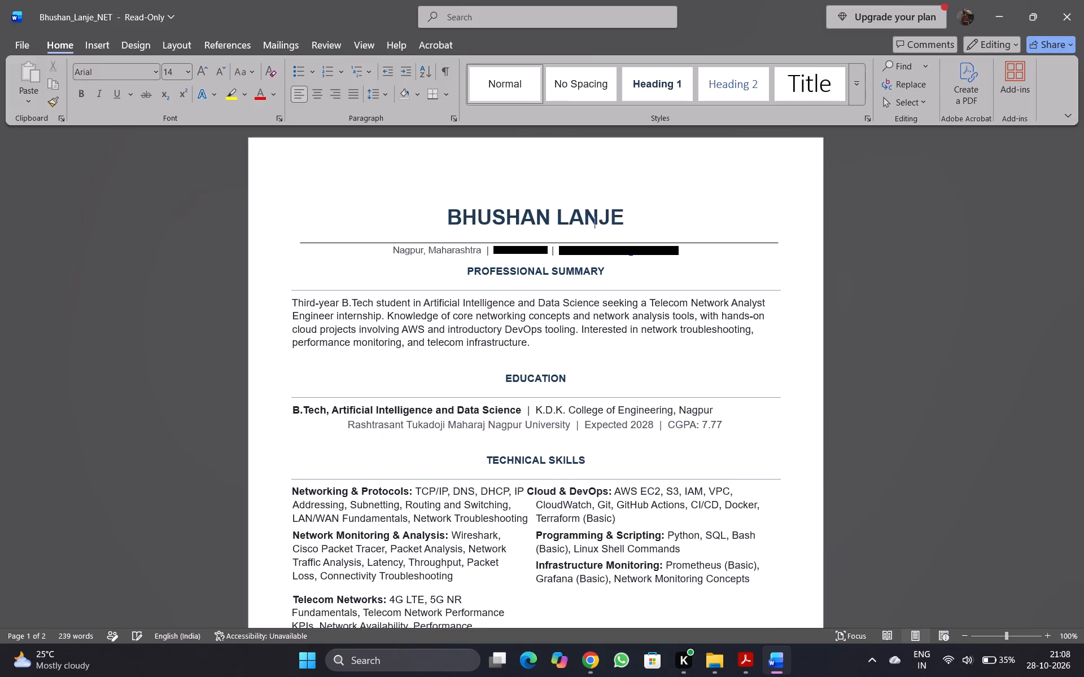
# Remove the bullet from the "Jun 2024 – Jul 2024" line and pull it up beneath the INTERNSHIP heading on page one.
pyautogui.scroll(-2, 611, 239)
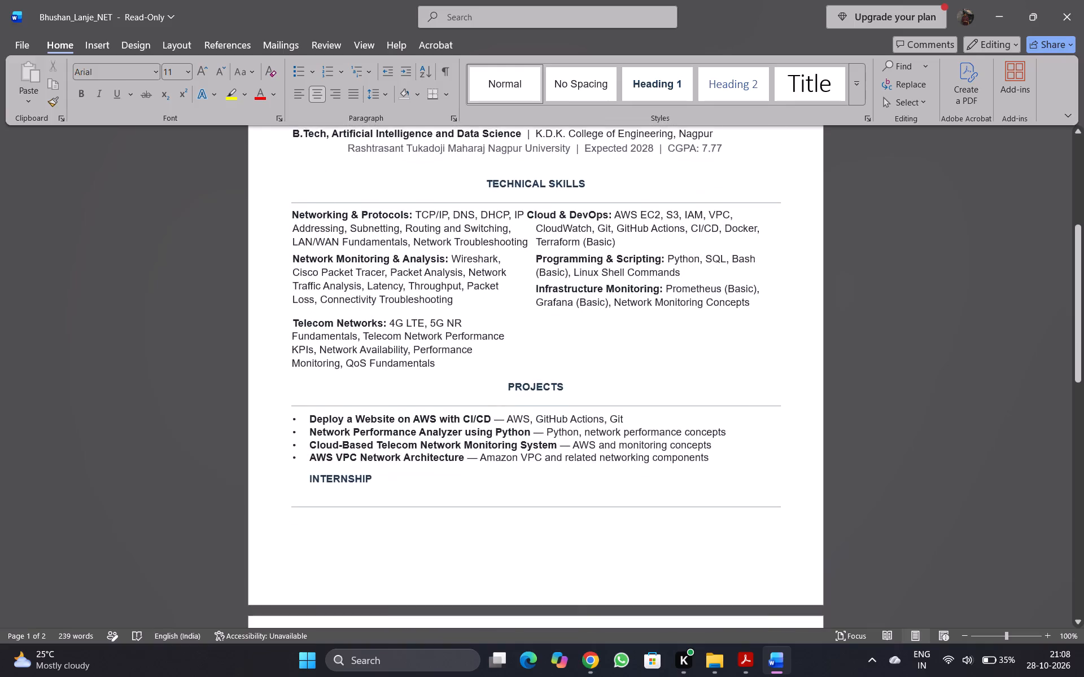
pyautogui.scroll(-2, 611, 239)
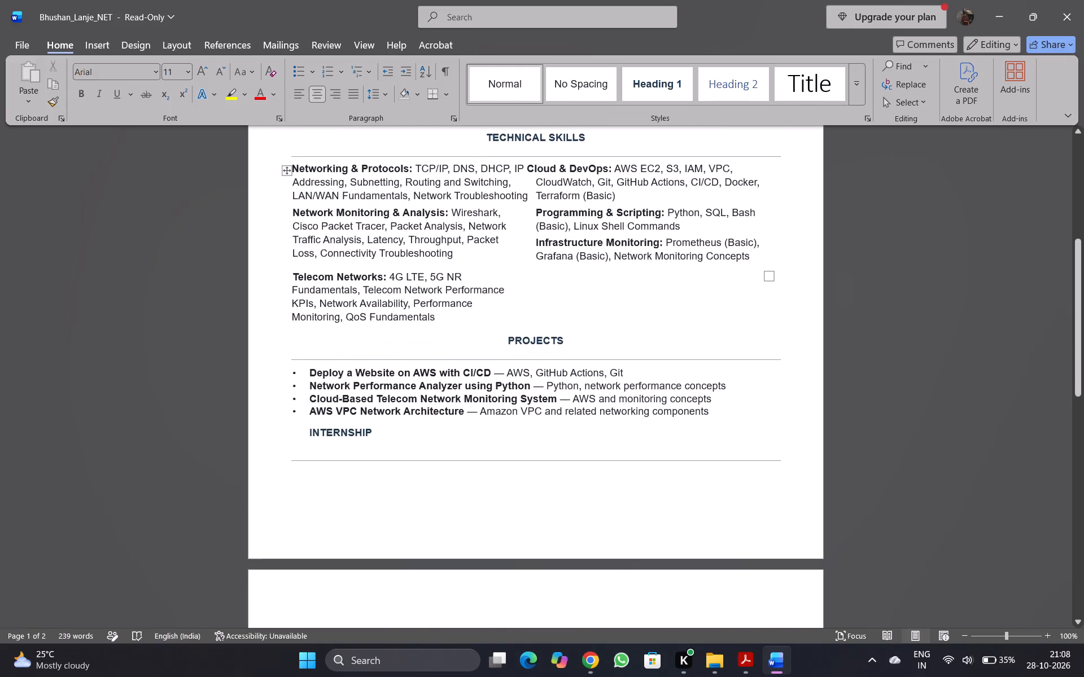
pyautogui.scroll(-5, 545, 485)
pyautogui.scroll(5, 545, 485)
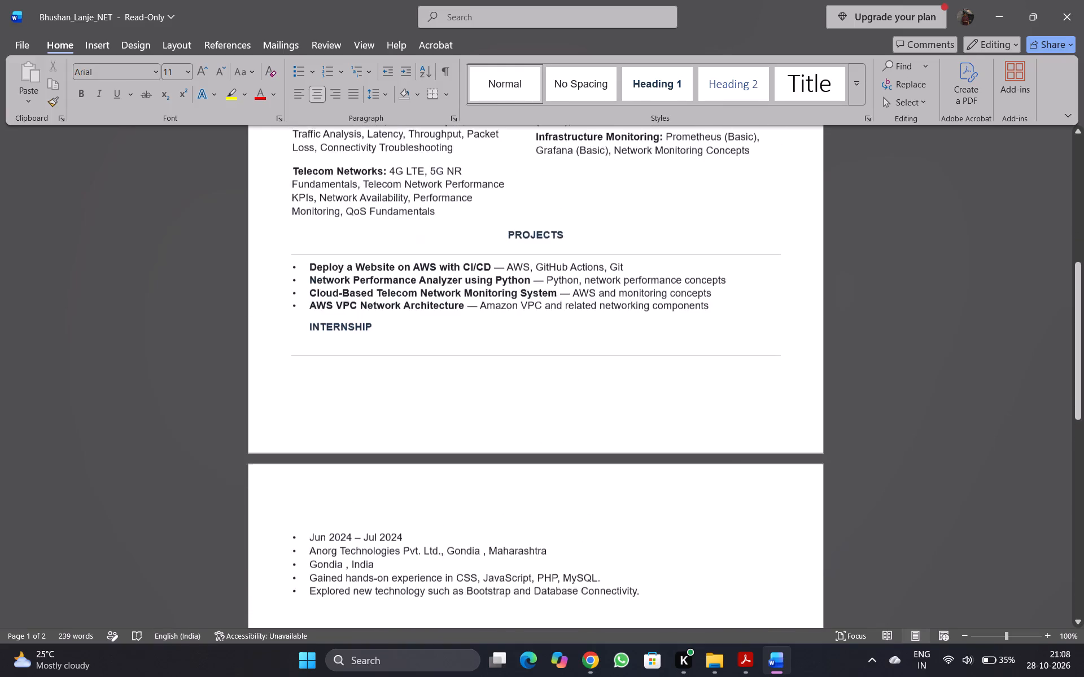
pyautogui.scroll(-1, 545, 485)
pyautogui.click(334, 337)
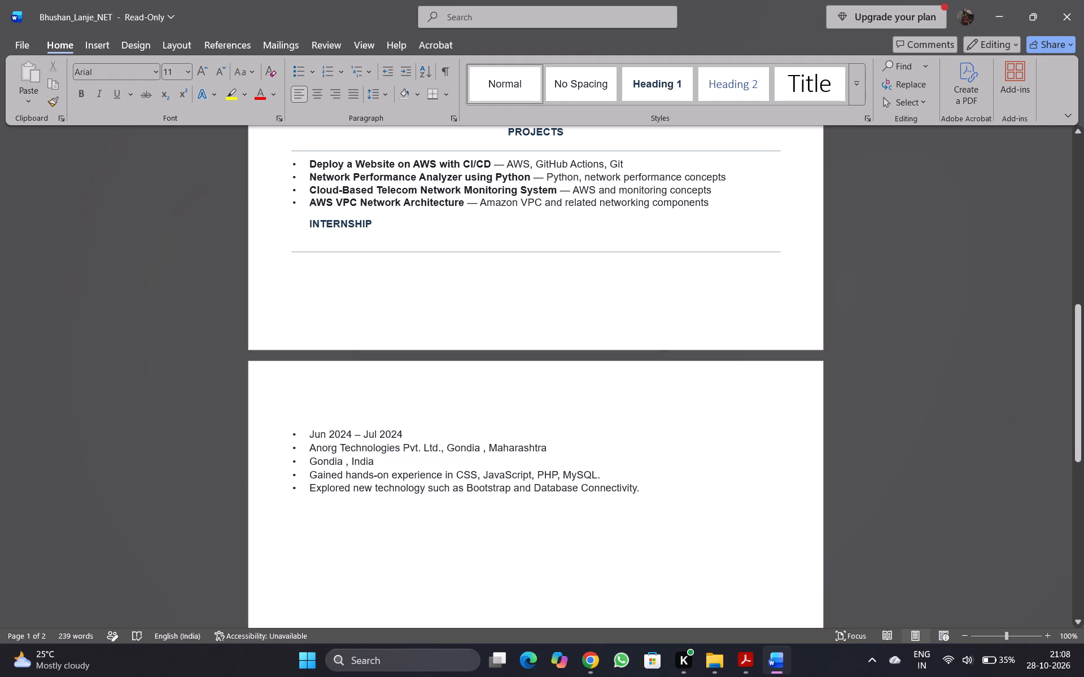
pyautogui.click(299, 420)
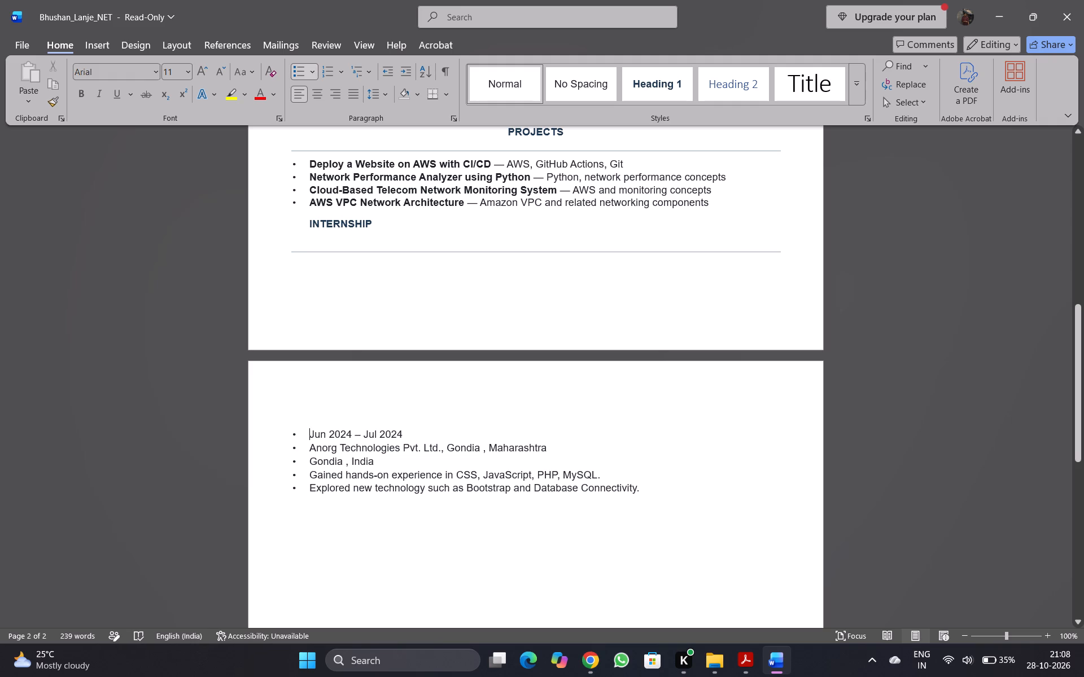
pyautogui.press('BackSpace')
pyautogui.press('BackSpace')
pyautogui.press('BackSpace')
pyautogui.press('BackSpace')
pyautogui.press('BackSpace')
pyautogui.press('BackSpace')
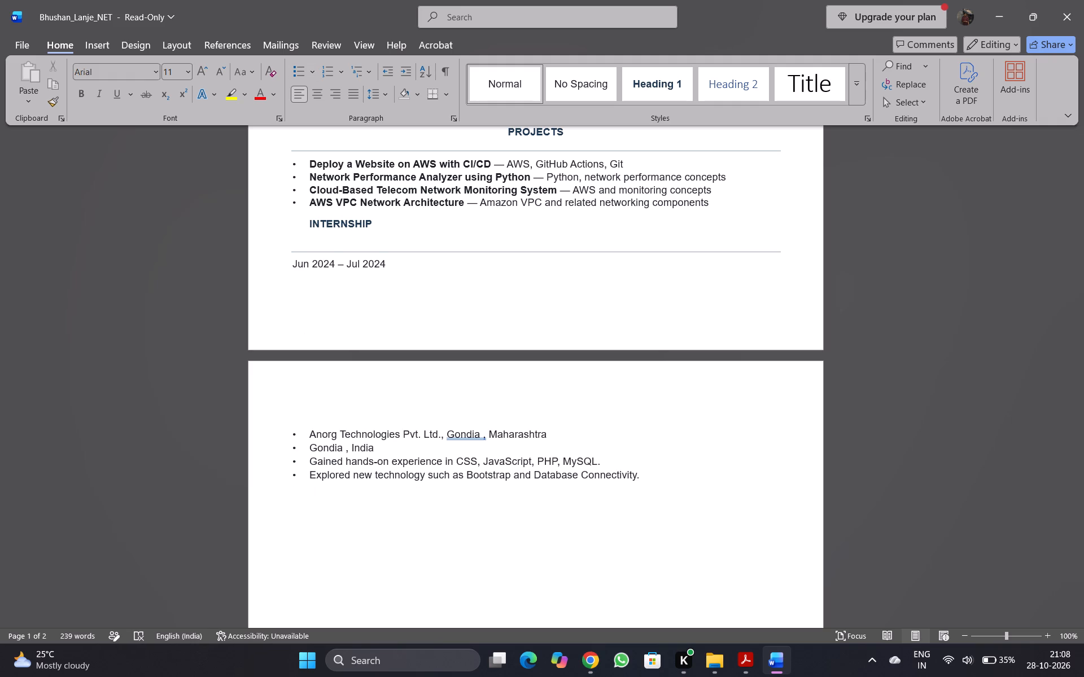
# Remove the bullet from the Anorg Technologies line and join it to the internship date line, deleting "Jul 2024".
pyautogui.scroll(3, 299, 420)
pyautogui.scroll(-2, 299, 420)
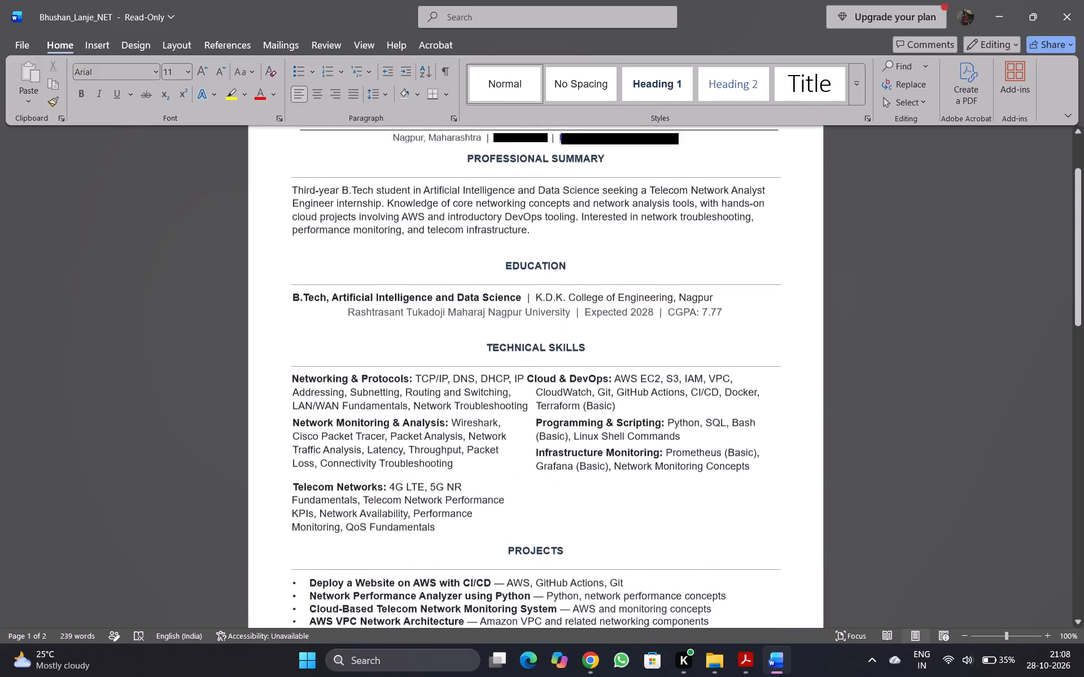
pyautogui.scroll(-3, 299, 420)
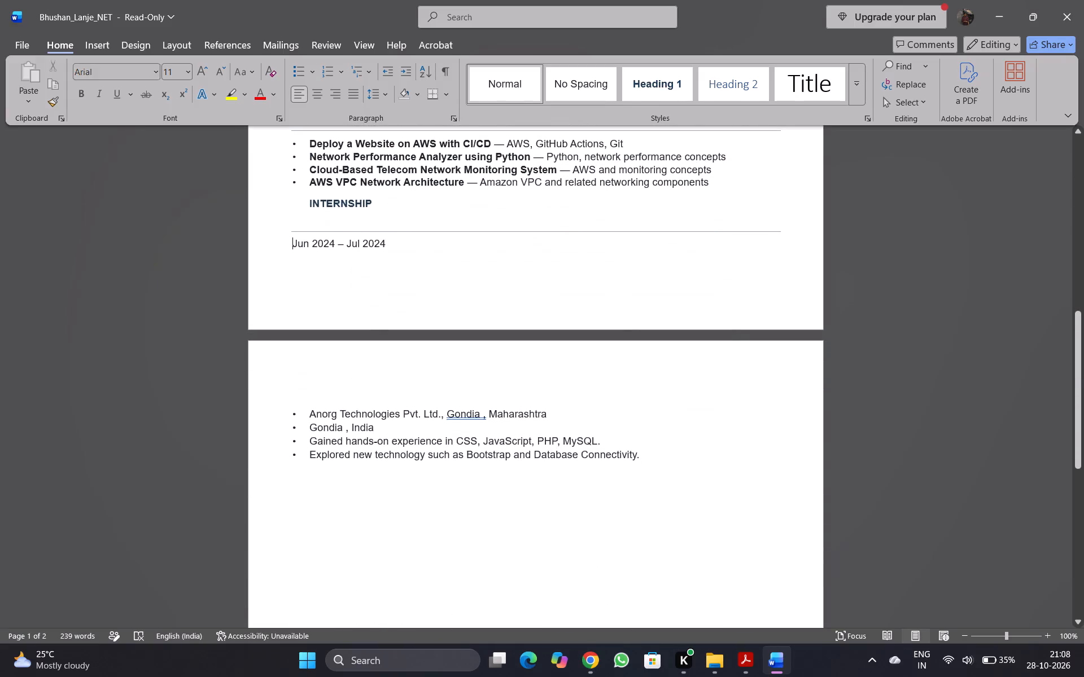
pyautogui.click(290, 414)
pyautogui.press('BackSpace')
pyautogui.press('BackSpace')
pyautogui.press('BackSpace')
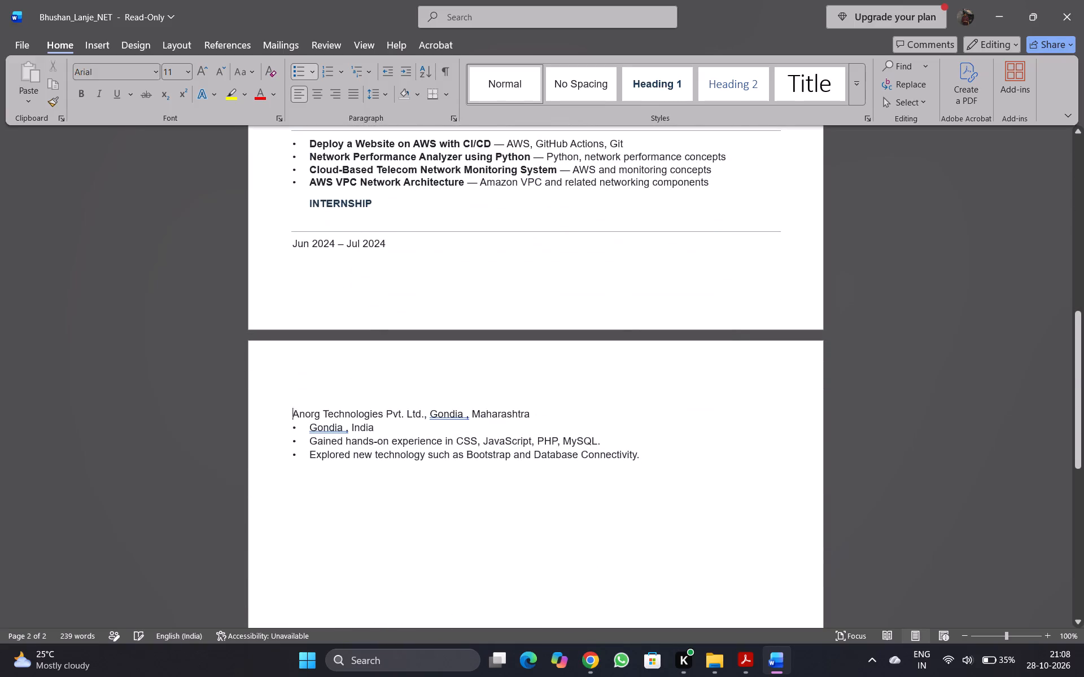
pyautogui.press('BackSpace')
pyautogui.press('BackSpace')
pyautogui.press('BackSpace')
pyautogui.press('BackSpace')
pyautogui.press('BackSpace')
pyautogui.press('BackSpace')
pyautogui.press('BackSpace')
pyautogui.press('BackSpace')
pyautogui.press('BackSpace')
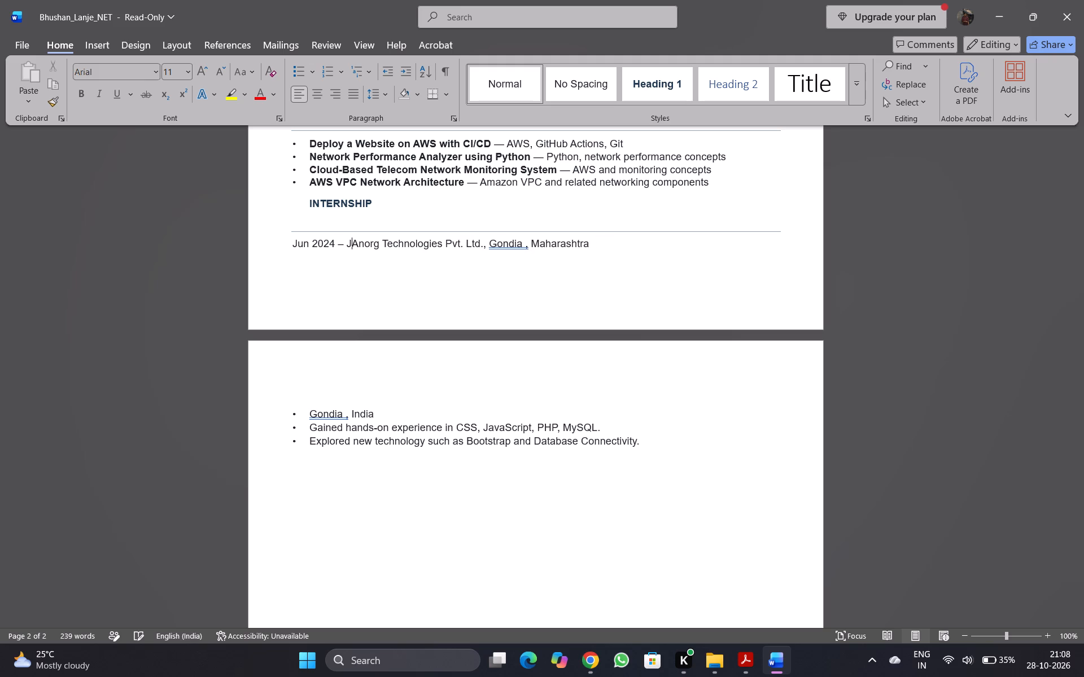
pyautogui.press('BackSpace')
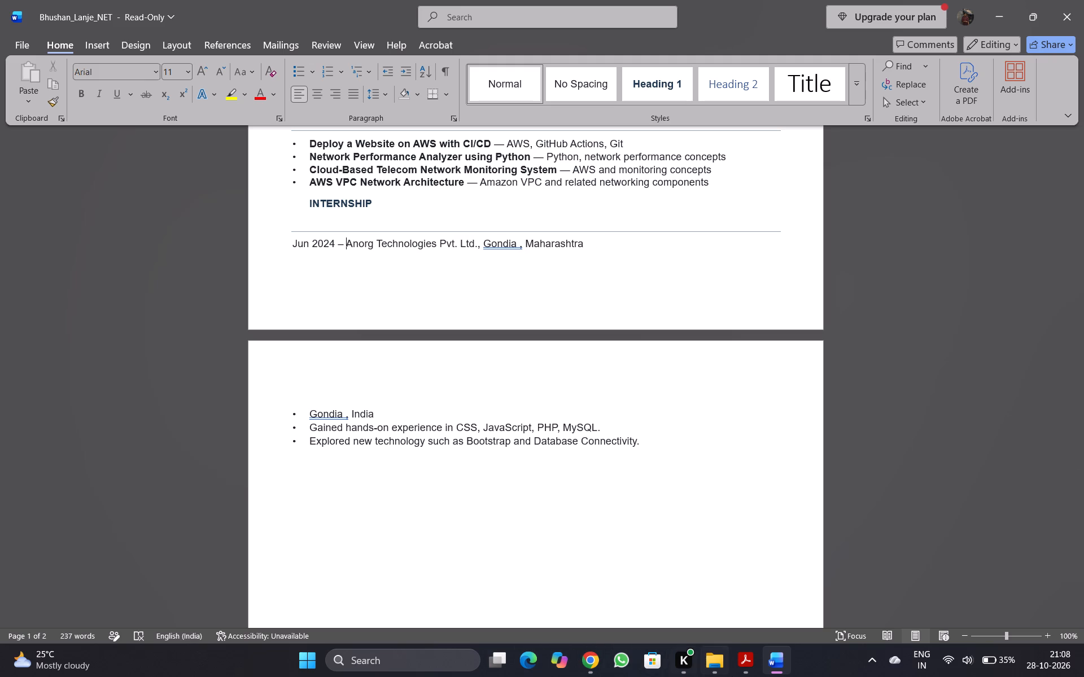
# Open the original resume PDF from the Desktop folder in Acrobat and review its content and layout.
pyautogui.click(719, 658)
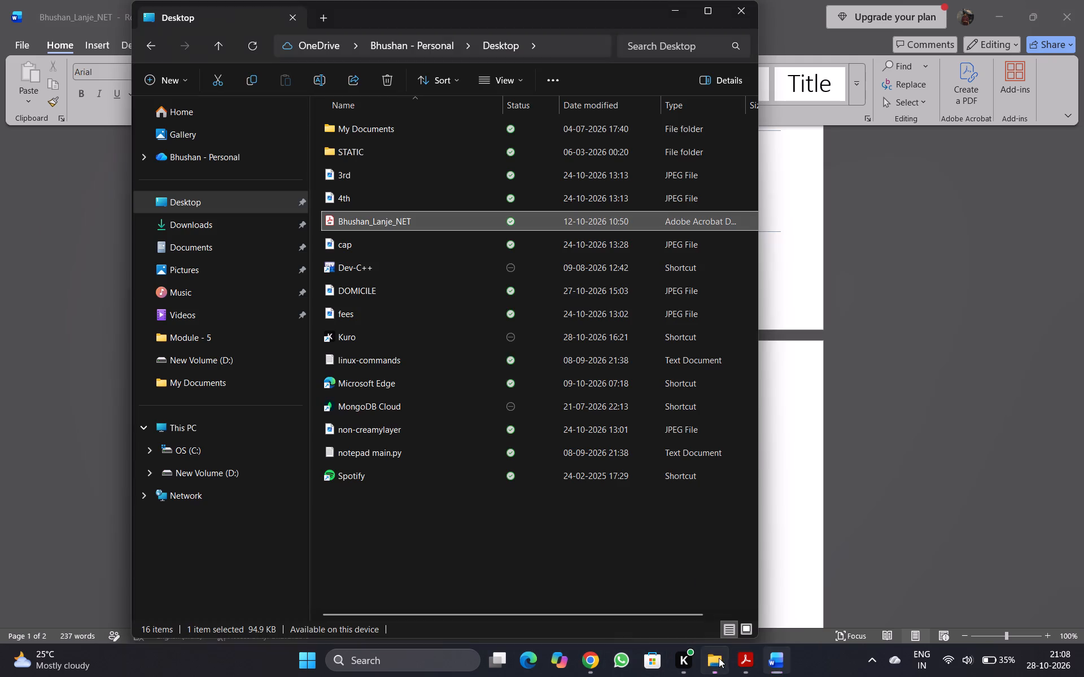
pyautogui.click(523, 586)
pyautogui.doubleClick(461, 219)
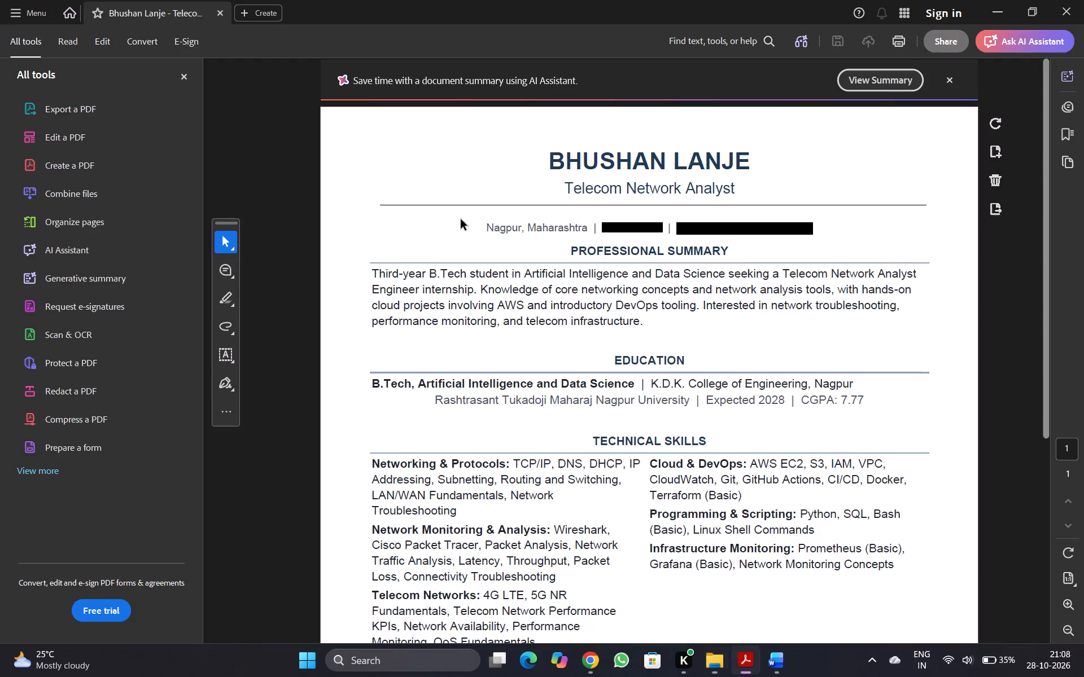
pyautogui.scroll(-8, 529, 407)
pyautogui.scroll(1, 529, 407)
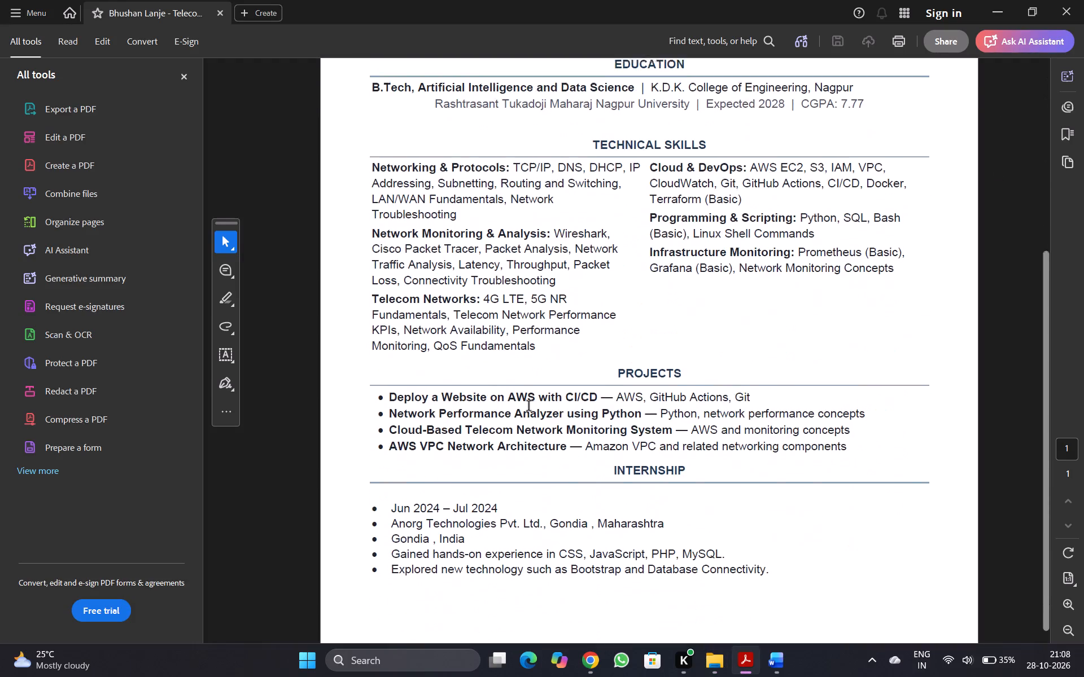
pyautogui.scroll(6, 529, 407)
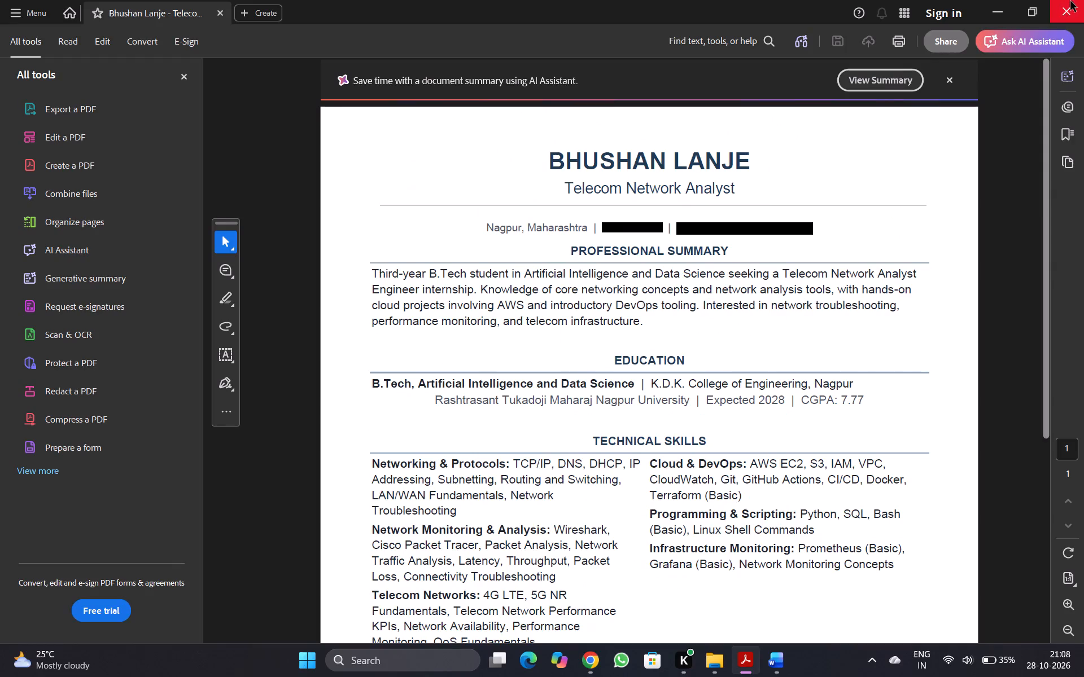
# Close the original resume PDF and switch back to the resume in Word.
pyautogui.click(1070, 1)
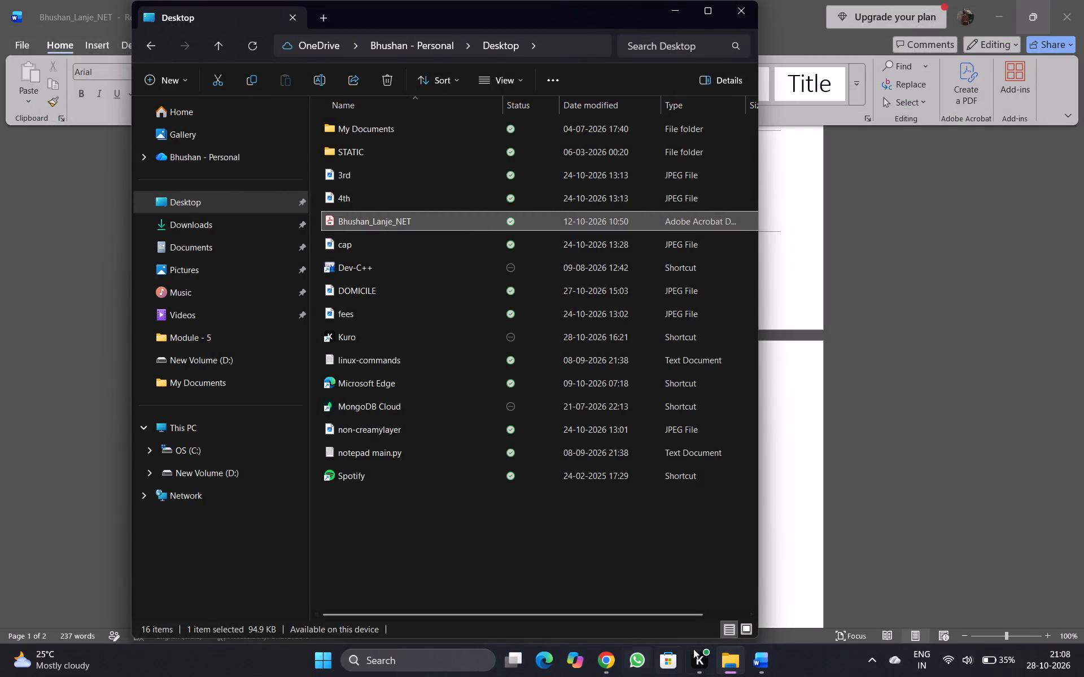
pyautogui.click(758, 661)
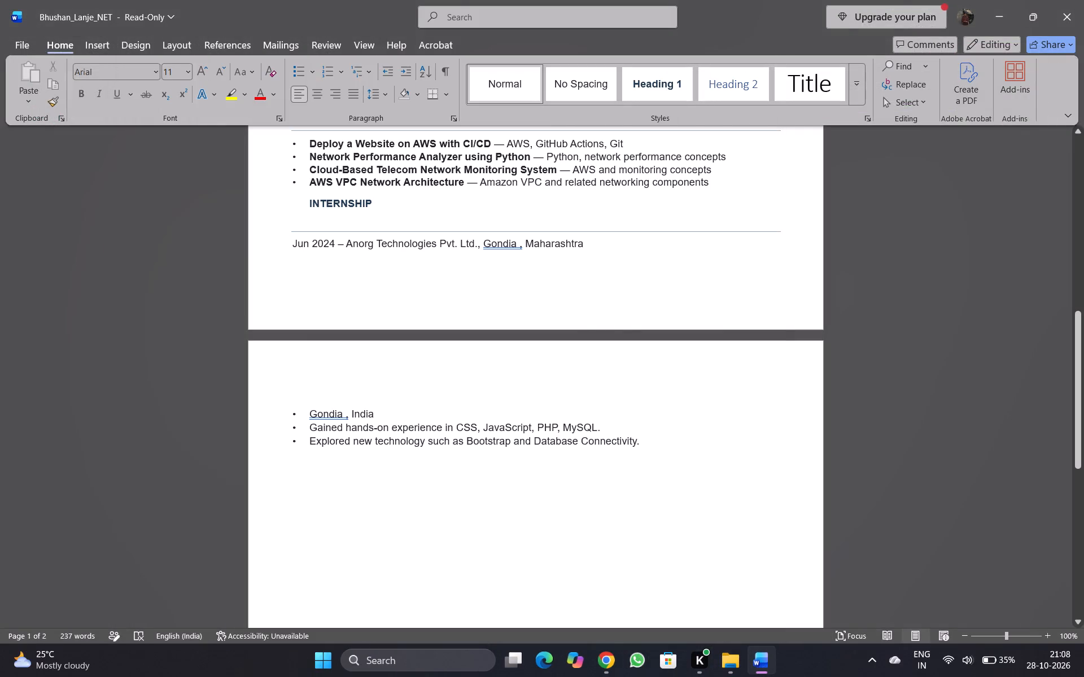
# Undo all edits made so far, covering the internship section changes and the deletion of the "Telecom Network Analyst" subtitle.
pyautogui.click(535, 214)
pyautogui.hotkey('ctrl', 'z')
pyautogui.hotkey('ctrl', 'z')
pyautogui.hotkey('ctrl', 'z')
pyautogui.hotkey('ctrl', 'z')
pyautogui.hotkey('ctrl', 'z')
pyautogui.hotkey('ctrl', 'z')
pyautogui.hotkey('ctrl', 'z')
pyautogui.hotkey('ctrl', 'z')
pyautogui.hotkey('ctrl', 'z')
pyautogui.hotkey('ctrl', 'z')
pyautogui.hotkey('ctrl', 'z')
pyautogui.hotkey('ctrl', 'z')
pyautogui.hotkey('ctrl', 'z')
pyautogui.hotkey('ctrl', 'z')
pyautogui.hotkey('ctrl', 'z')
pyautogui.hotkey('ctrl', 'z')
pyautogui.hotkey('ctrl', 'z')
pyautogui.hotkey('ctrl', 'z')
pyautogui.hotkey('ctrl', 'z')
pyautogui.hotkey('ctrl', 'z')
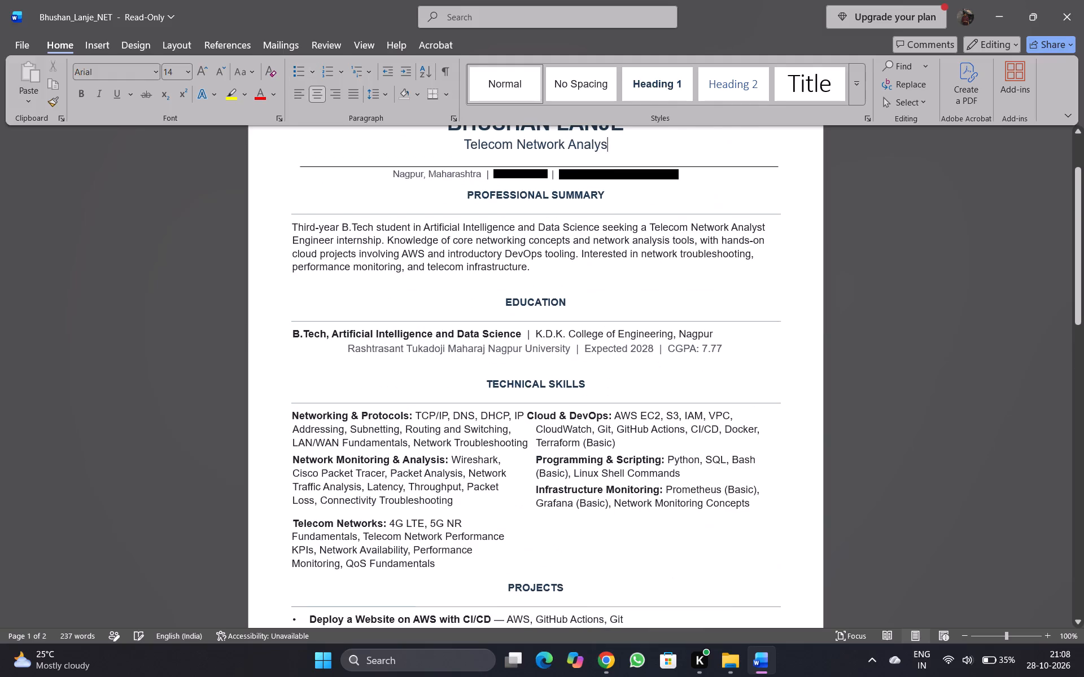
pyautogui.scroll(-8, 535, 214)
pyautogui.scroll(1, 535, 214)
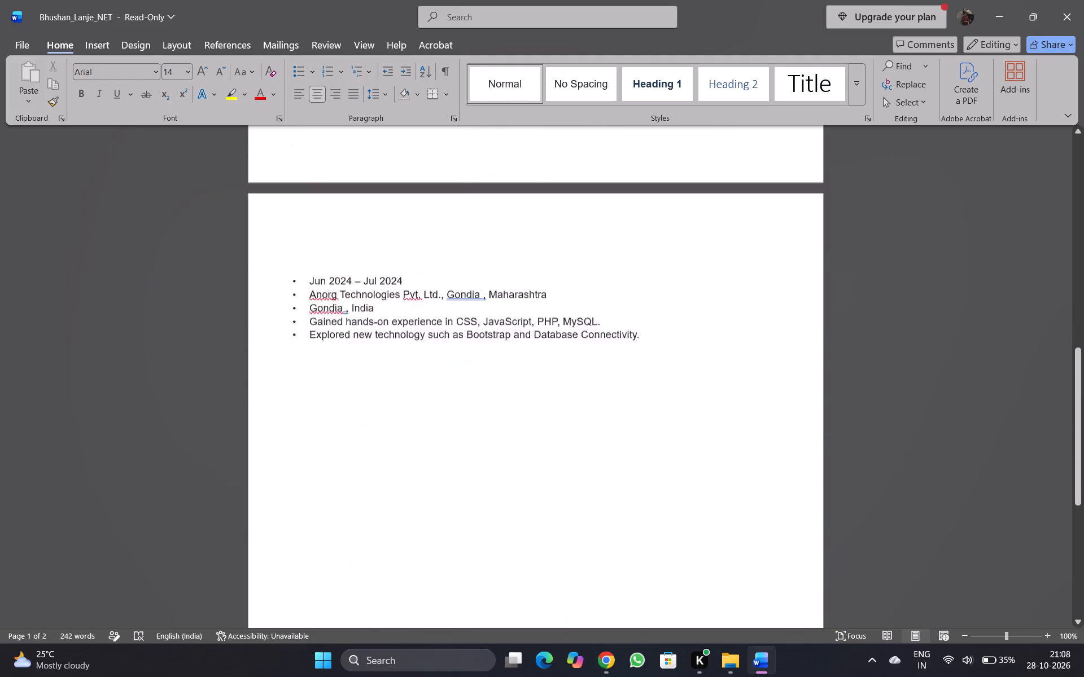
pyautogui.scroll(2, 535, 214)
pyautogui.scroll(-6, 535, 214)
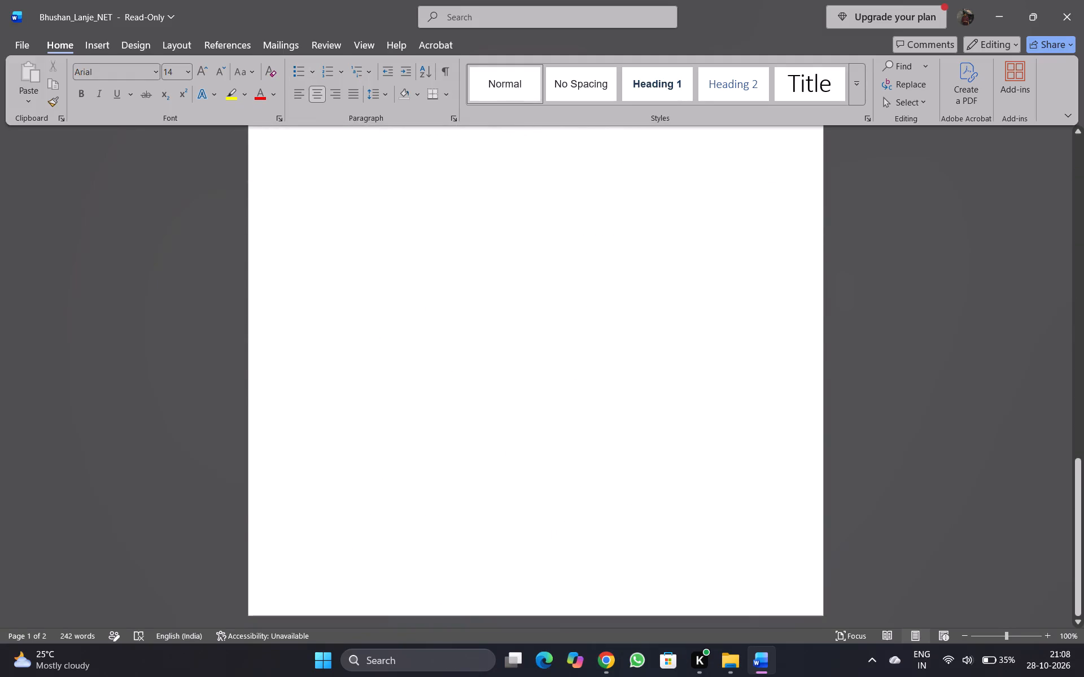
pyautogui.hotkey('ctrl', 'z')
pyautogui.hotkey('ctrl', 'z')
pyautogui.hotkey('ctrl', 'z')
pyautogui.hotkey('ctrl', 'z')
pyautogui.hotkey('ctrl', 'z')
pyautogui.hotkey('ctrl', 'z')
pyautogui.hotkey('ctrl', 'z')
pyautogui.hotkey('ctrl', 'z')
pyautogui.hotkey('ctrl', 'z')
pyautogui.hotkey('ctrl', 'z')
pyautogui.hotkey('ctrl', 'z')
pyautogui.hotkey('ctrl', 'z')
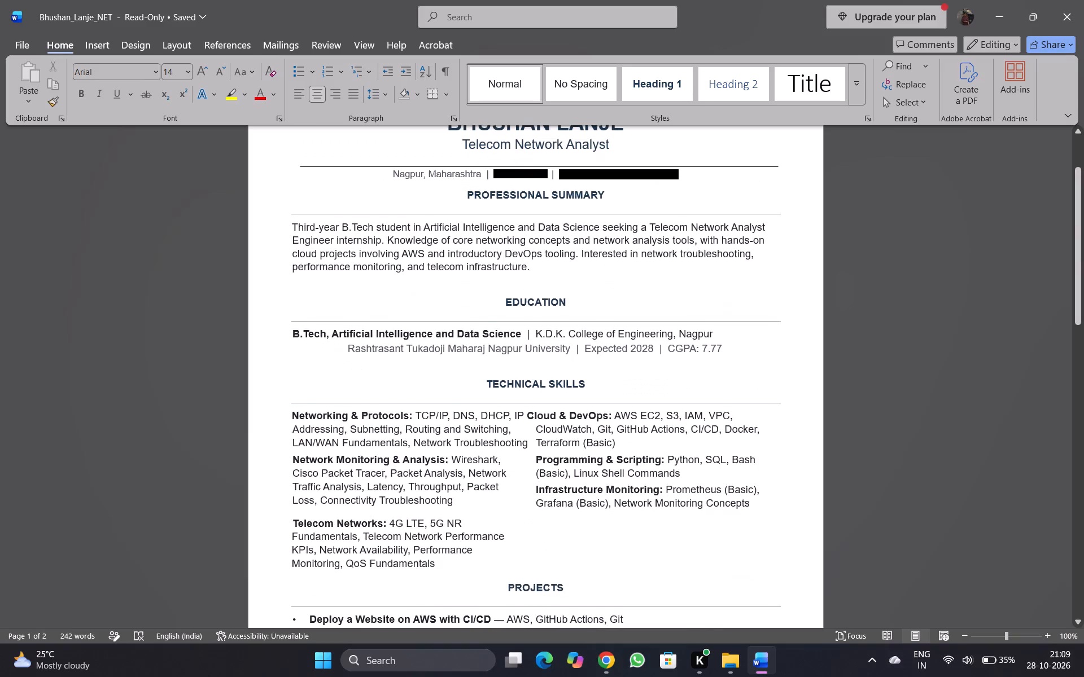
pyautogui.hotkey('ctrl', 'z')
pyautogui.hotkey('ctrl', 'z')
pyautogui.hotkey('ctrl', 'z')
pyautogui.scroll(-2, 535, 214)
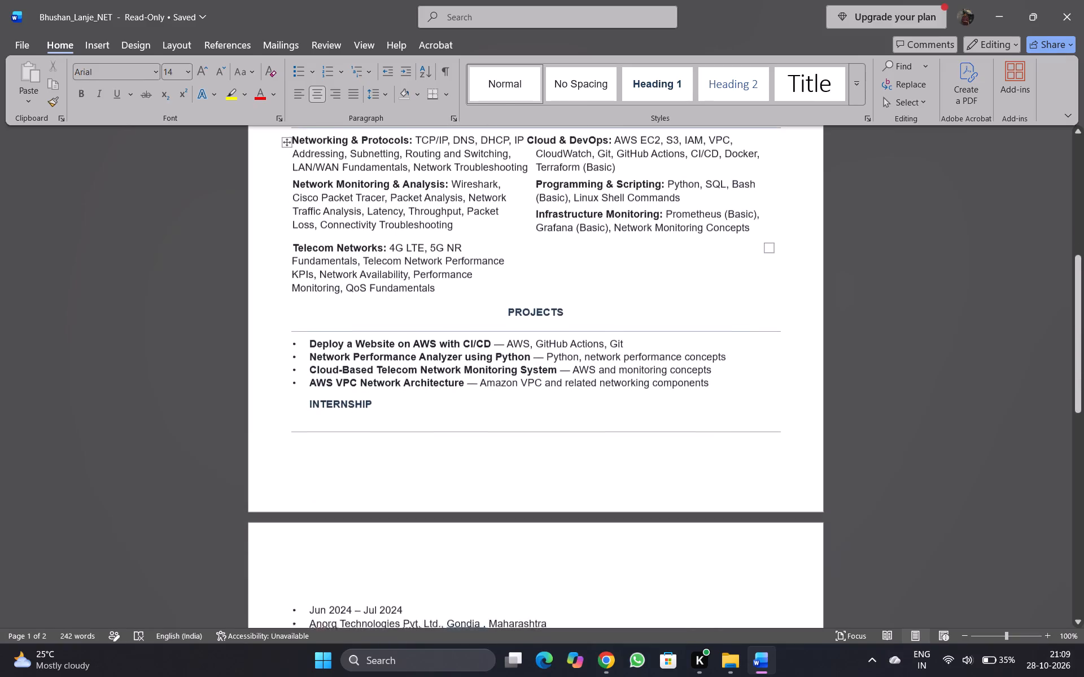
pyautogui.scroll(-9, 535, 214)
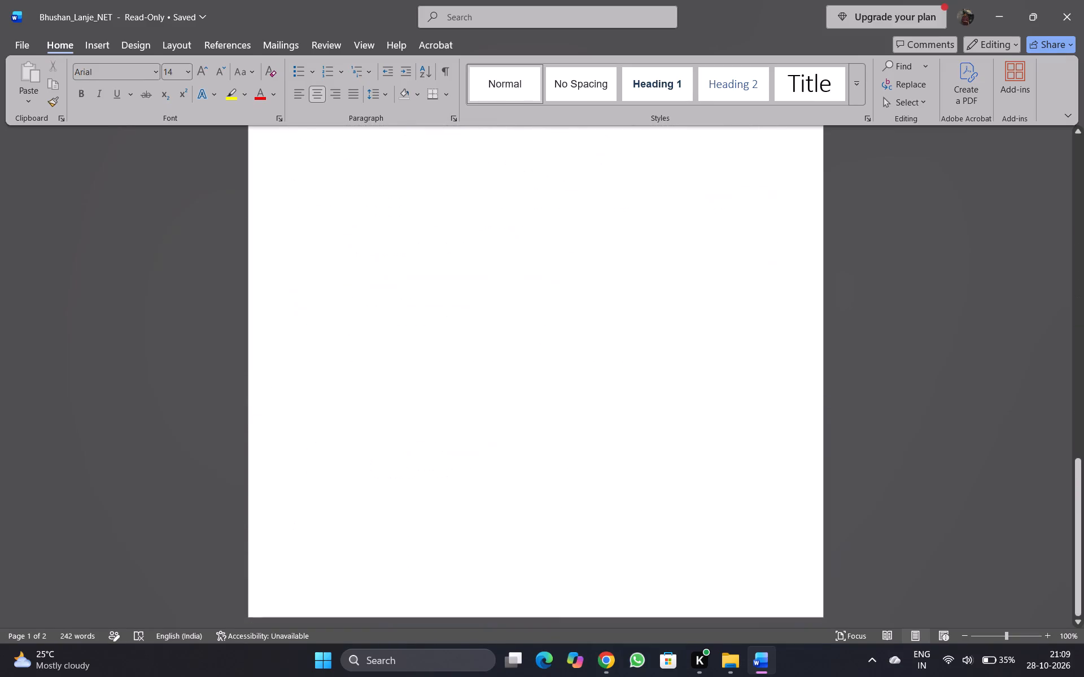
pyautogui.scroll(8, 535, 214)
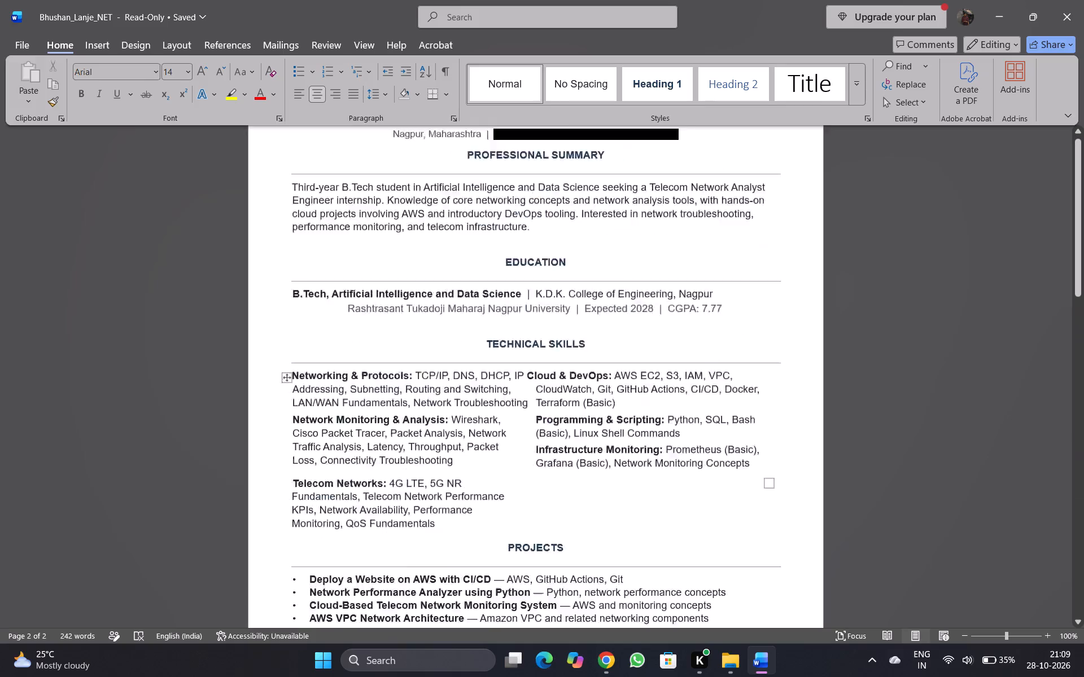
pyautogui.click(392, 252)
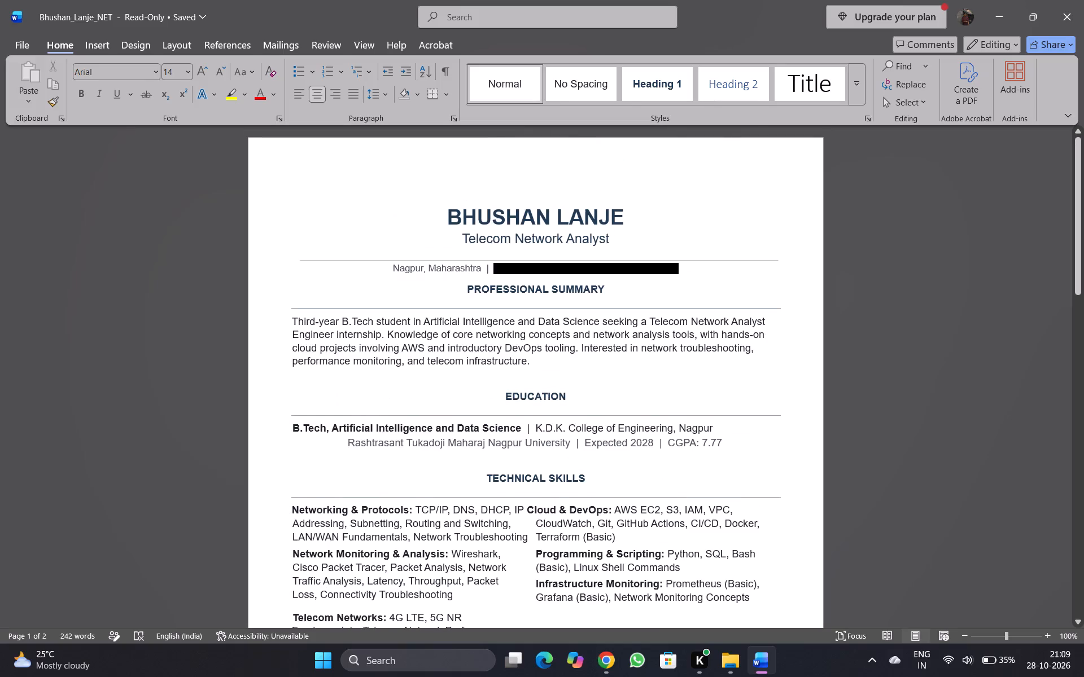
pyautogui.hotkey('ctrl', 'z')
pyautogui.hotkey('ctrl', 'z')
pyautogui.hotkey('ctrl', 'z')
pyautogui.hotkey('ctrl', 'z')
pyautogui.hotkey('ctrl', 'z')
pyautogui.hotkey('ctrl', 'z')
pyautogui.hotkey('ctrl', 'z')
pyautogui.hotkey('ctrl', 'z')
# Delete the "Telecom Network Analyst" subtitle line under the name heading.
pyautogui.moveTo(616, 238); pyautogui.dragTo(445, 241)
pyautogui.press('BackSpace')
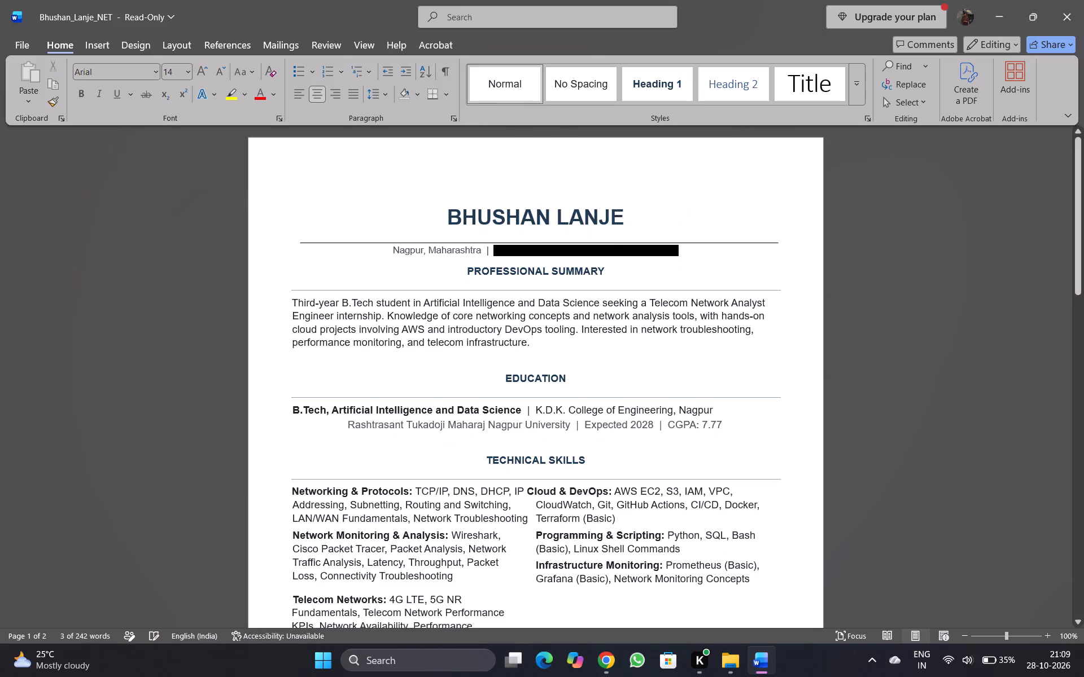
# Remove the blank line between the professional summary paragraph and the EDUCATION heading.
pyautogui.scroll(-8, 431, 359)
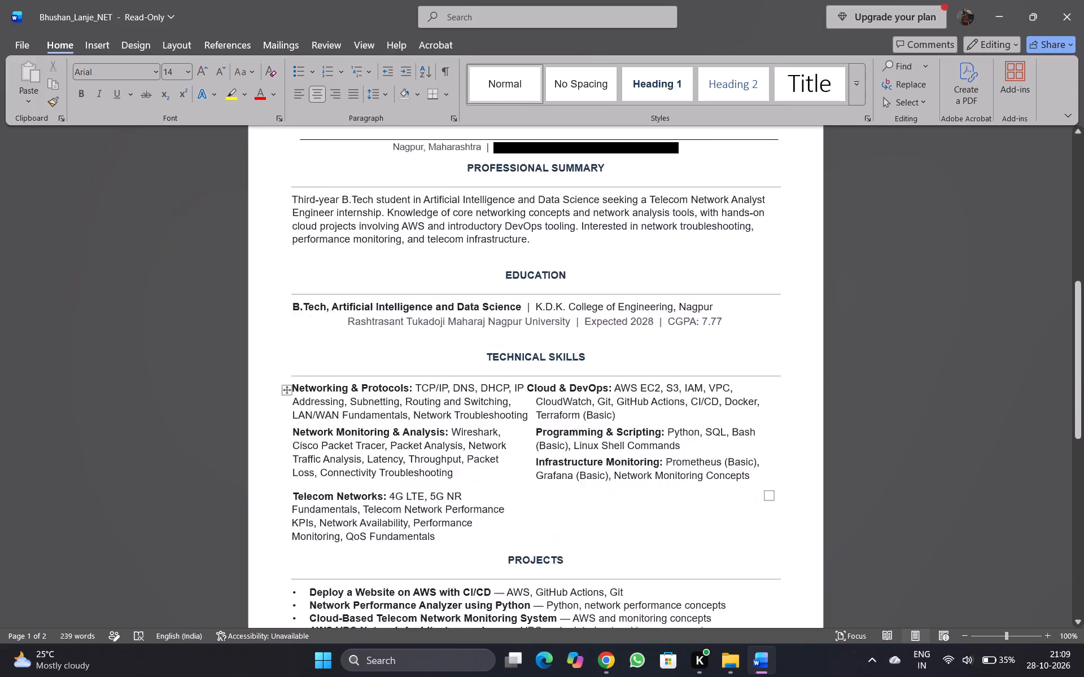
pyautogui.scroll(-19, 431, 359)
pyautogui.scroll(2, 431, 359)
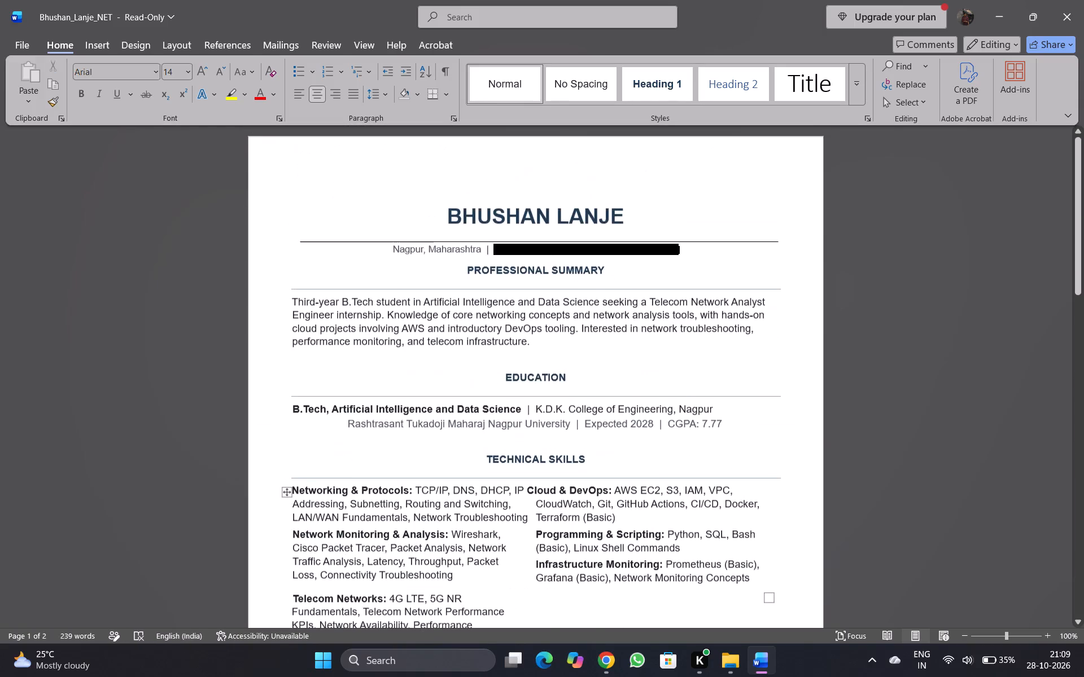
pyautogui.click(489, 363)
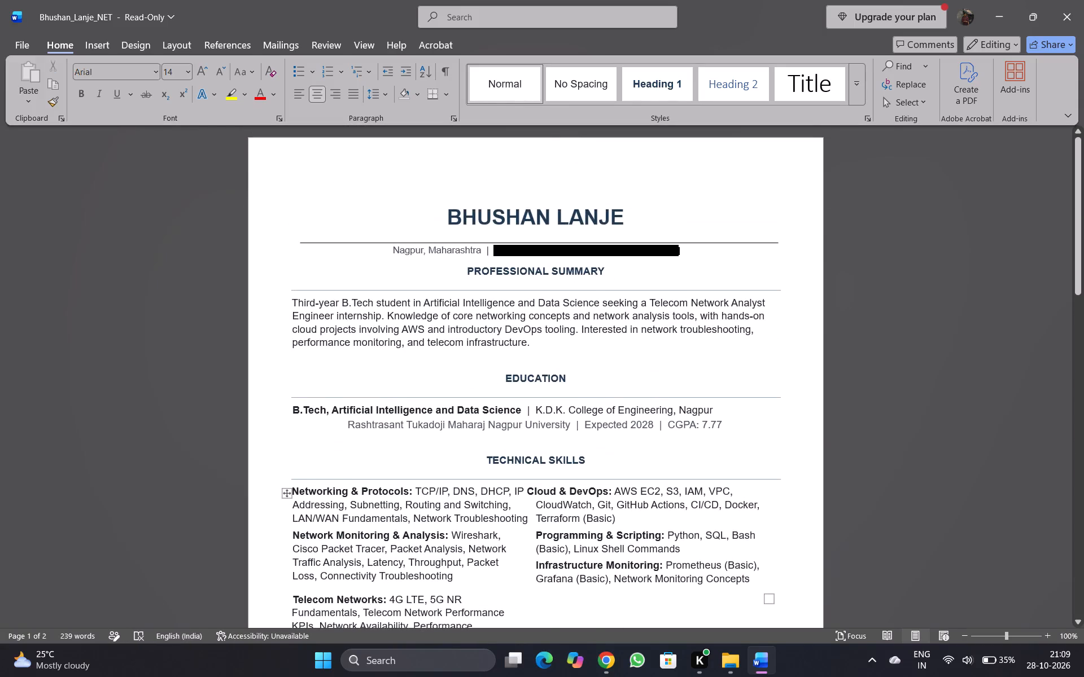
pyautogui.press('BackSpace')
pyautogui.press('BackSpace')
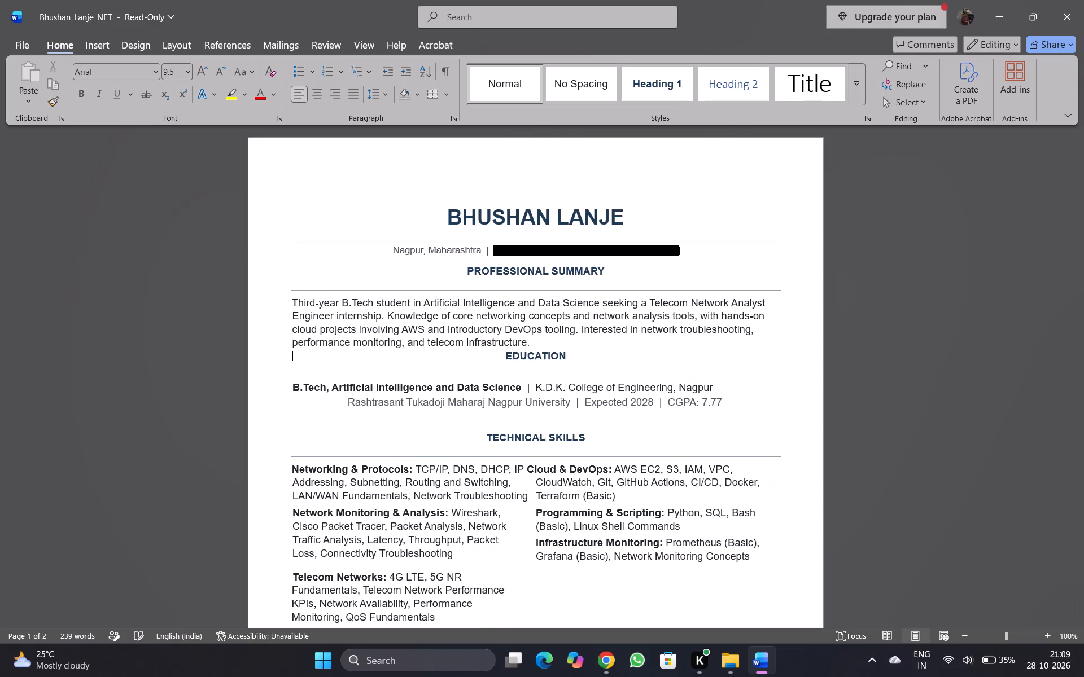
# Remove the blank line between the university and CGPA line and the TECHNICAL SKILLS heading.
pyautogui.click(480, 427)
pyautogui.press('BackSpace')
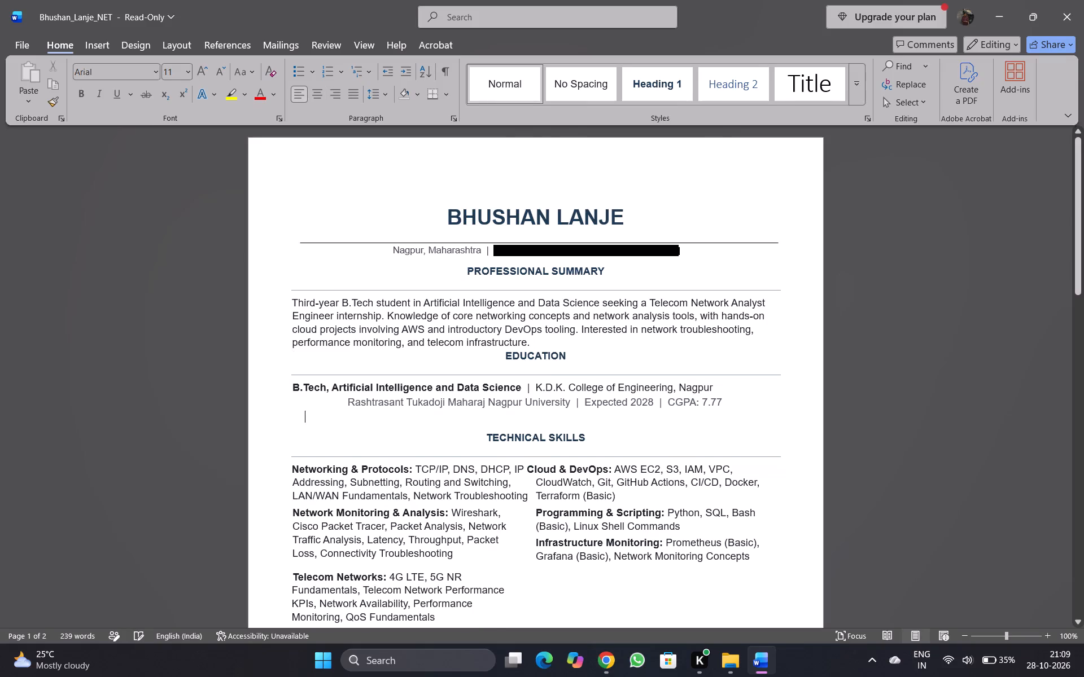
pyautogui.press('BackSpace')
pyautogui.press('BackSpace')
pyautogui.press('BackSpace')
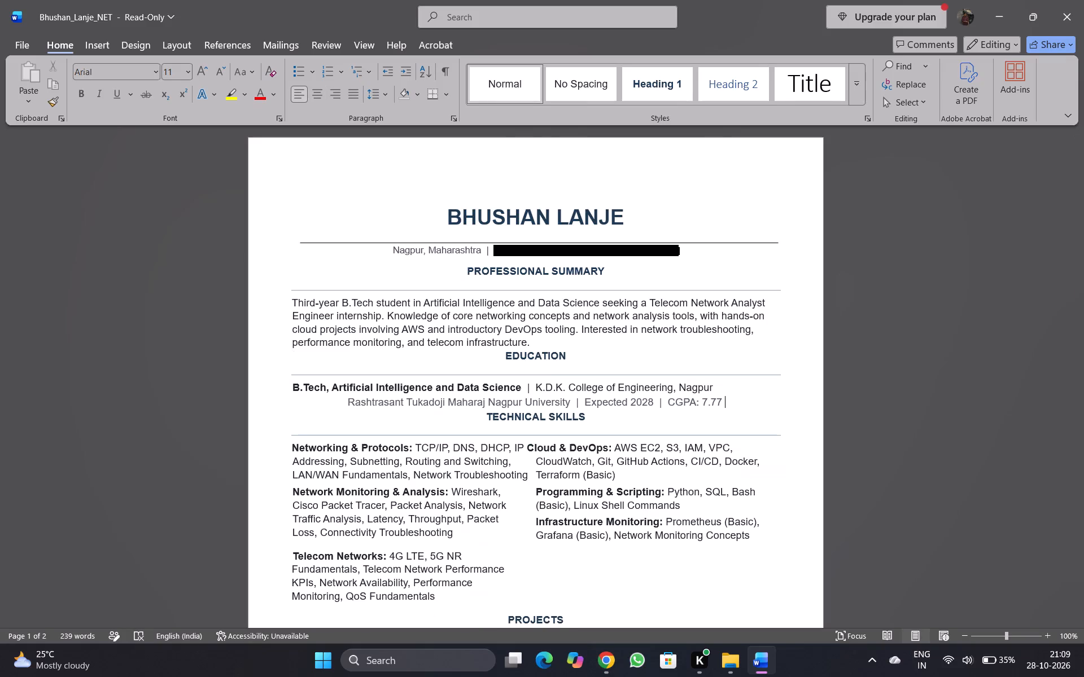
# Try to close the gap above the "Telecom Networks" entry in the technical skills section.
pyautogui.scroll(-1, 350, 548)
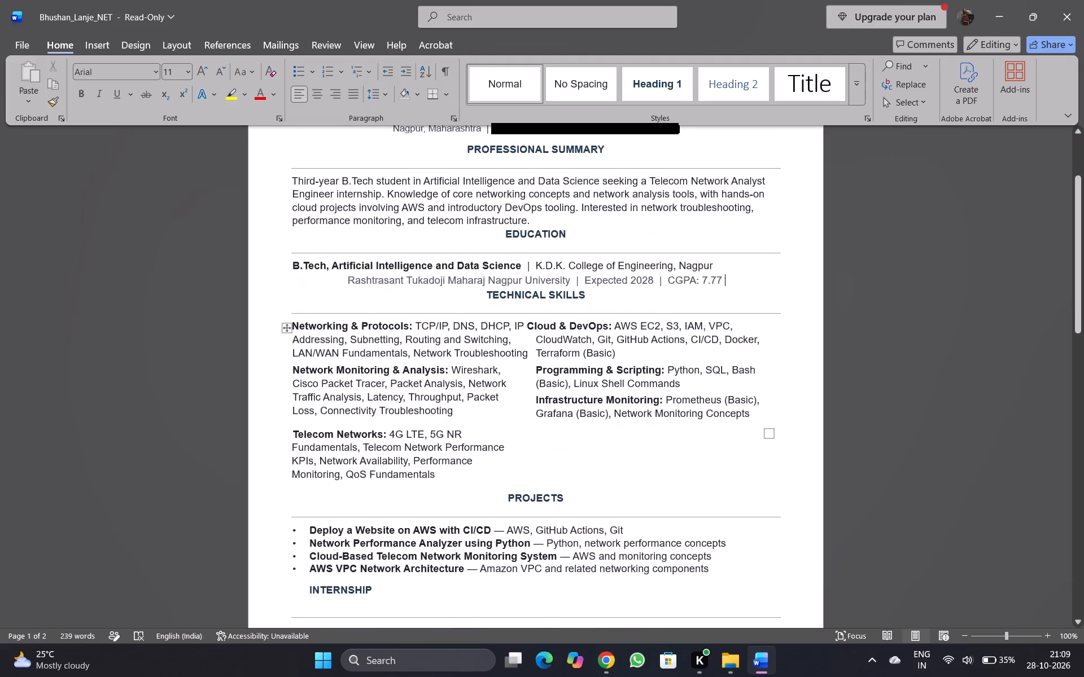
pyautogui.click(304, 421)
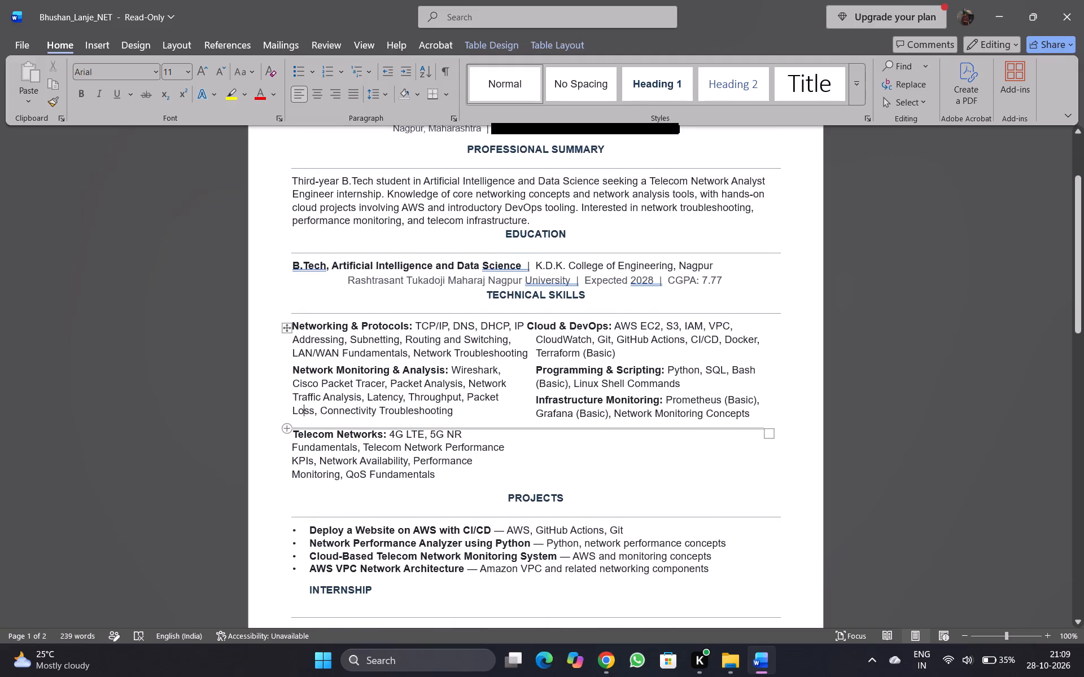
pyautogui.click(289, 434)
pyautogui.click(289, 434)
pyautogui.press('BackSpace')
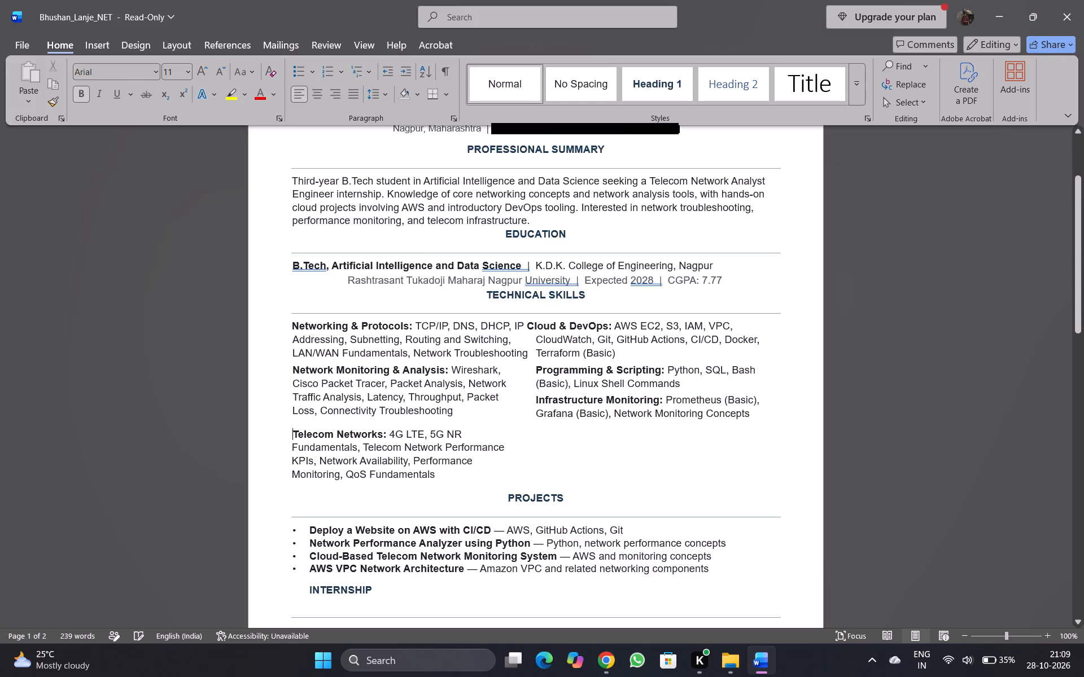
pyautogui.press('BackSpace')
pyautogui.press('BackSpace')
# Insert three spaces before "Cloud & DevOps" to align it with the second column of technical skills.
pyautogui.click(525, 326)
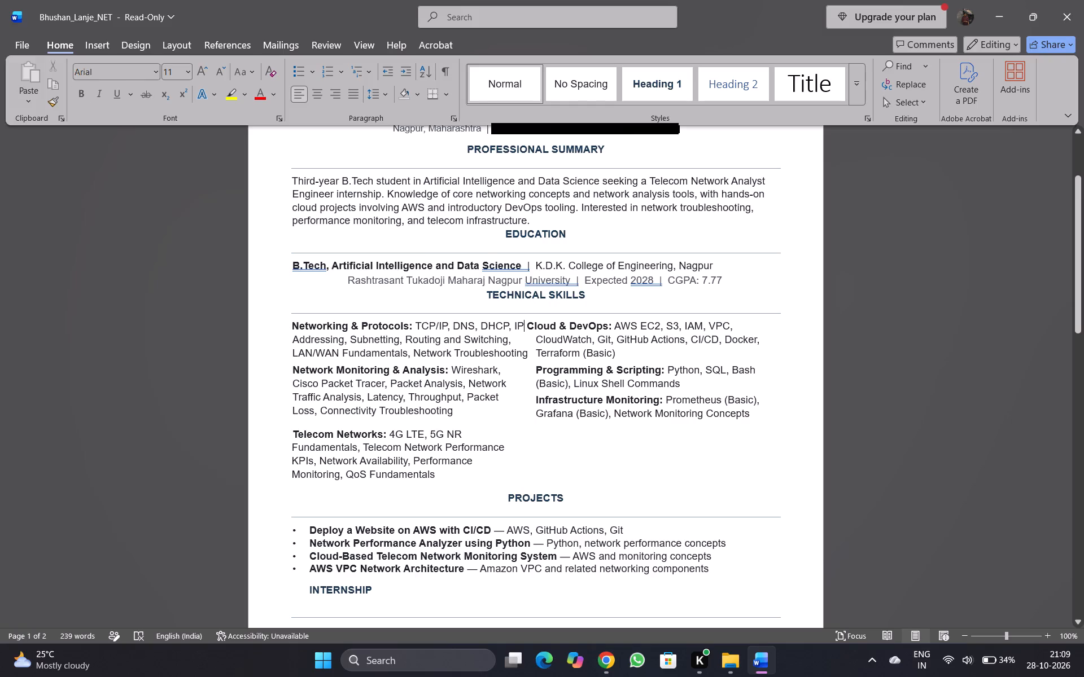
pyautogui.press('space')
pyautogui.press('space')
pyautogui.press('space')
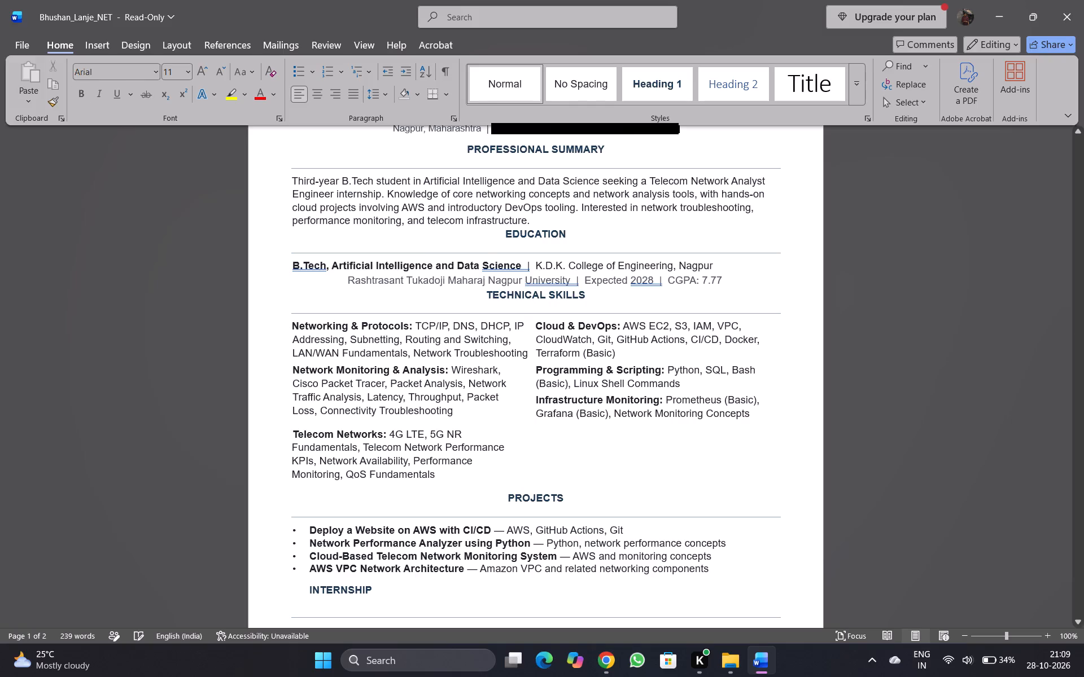
# Remove the bullet and indent from the "Deploy a Website on AWS with CI/CD" project and pull it up beneath the PROJECTS rule.
pyautogui.click(597, 453)
pyautogui.scroll(-1, 597, 453)
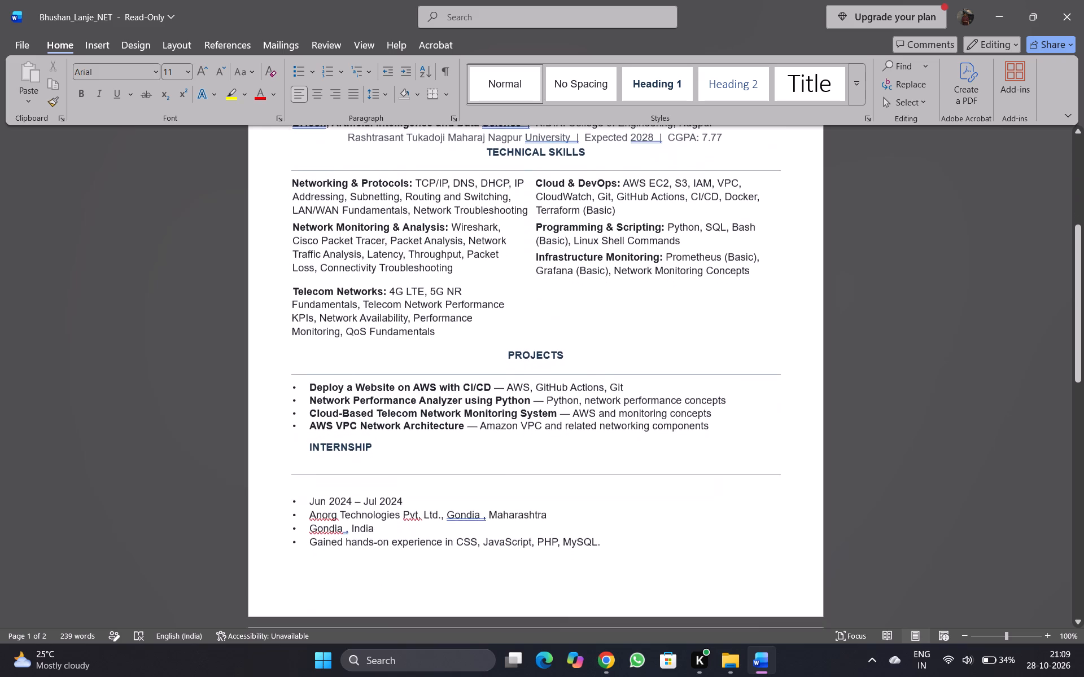
pyautogui.scroll(-2, 597, 453)
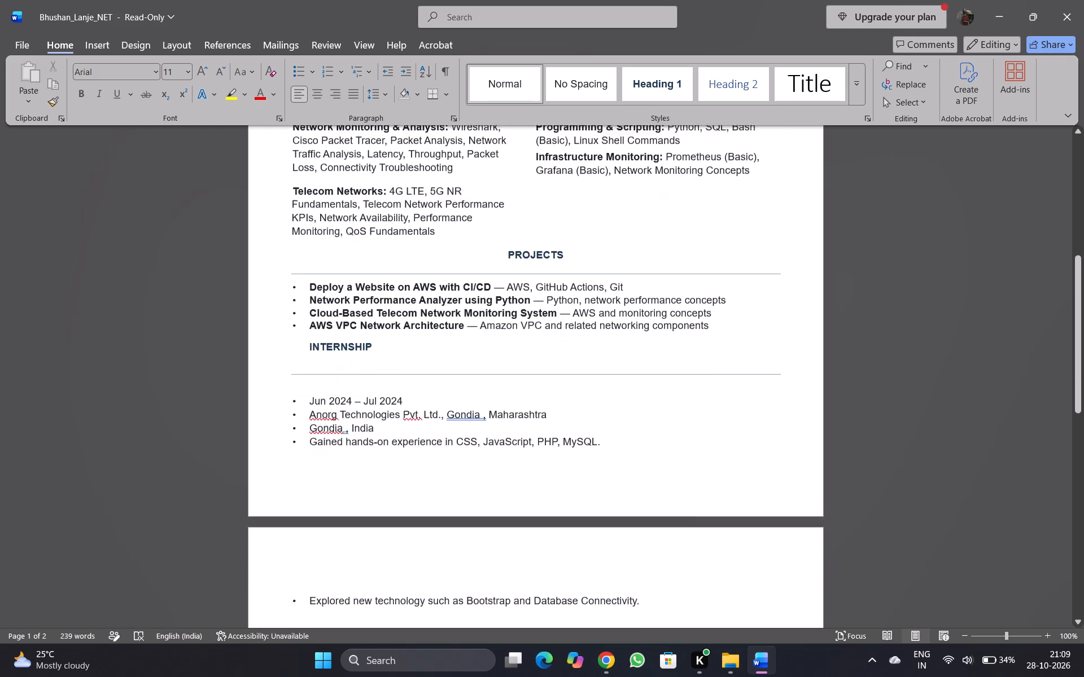
pyautogui.scroll(-2, 597, 453)
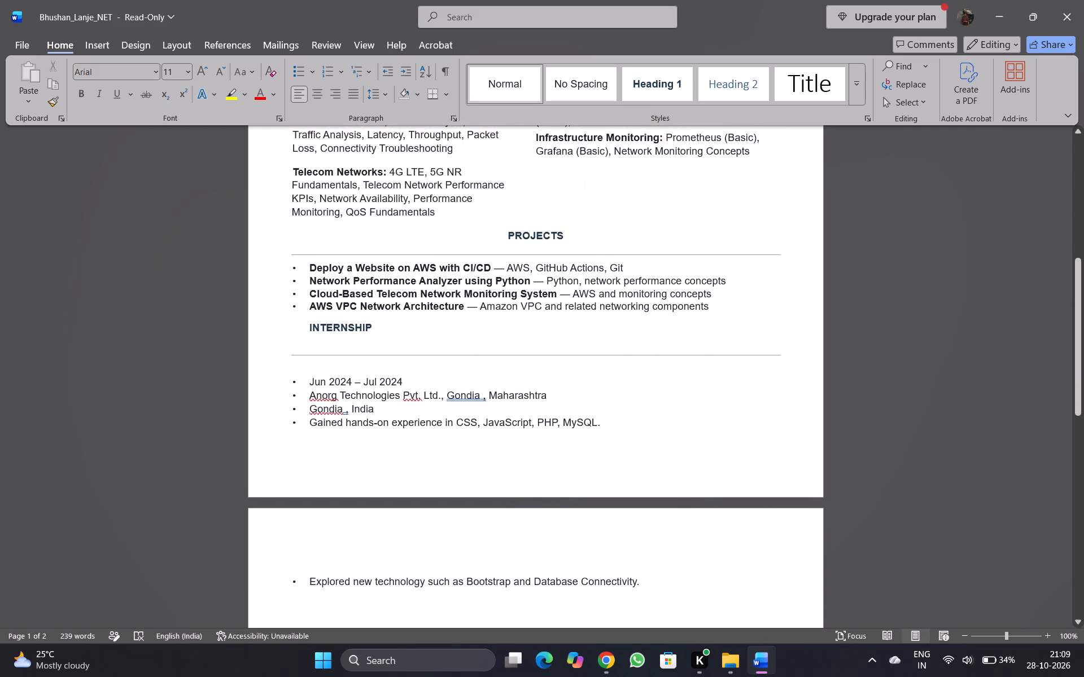
pyautogui.scroll(1, 412, 384)
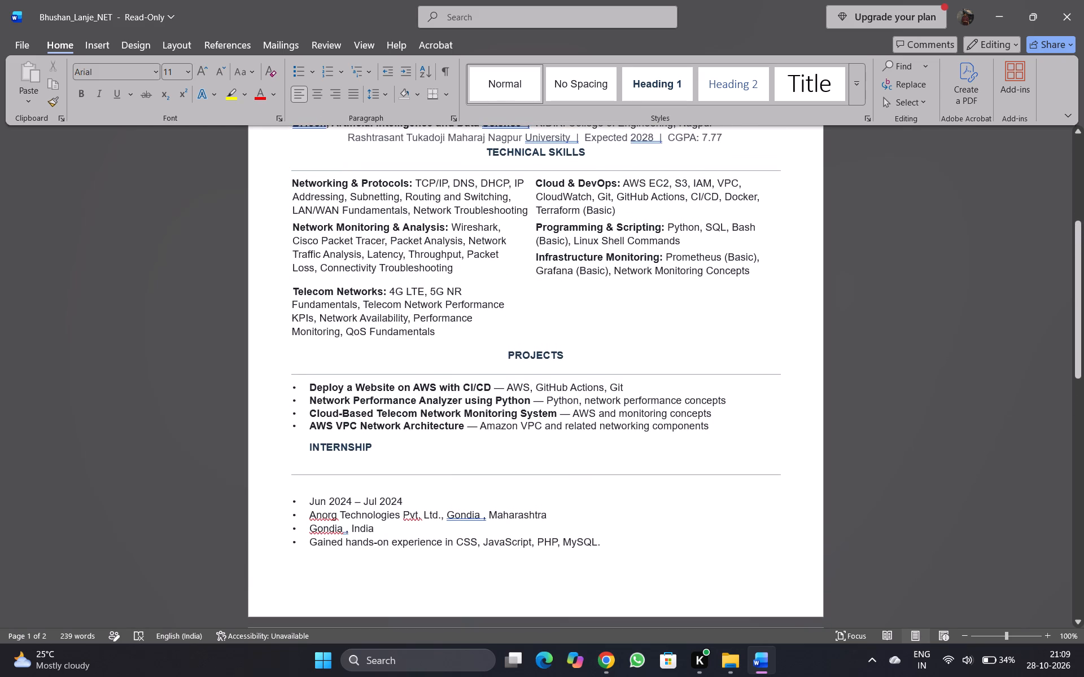
pyautogui.click(346, 366)
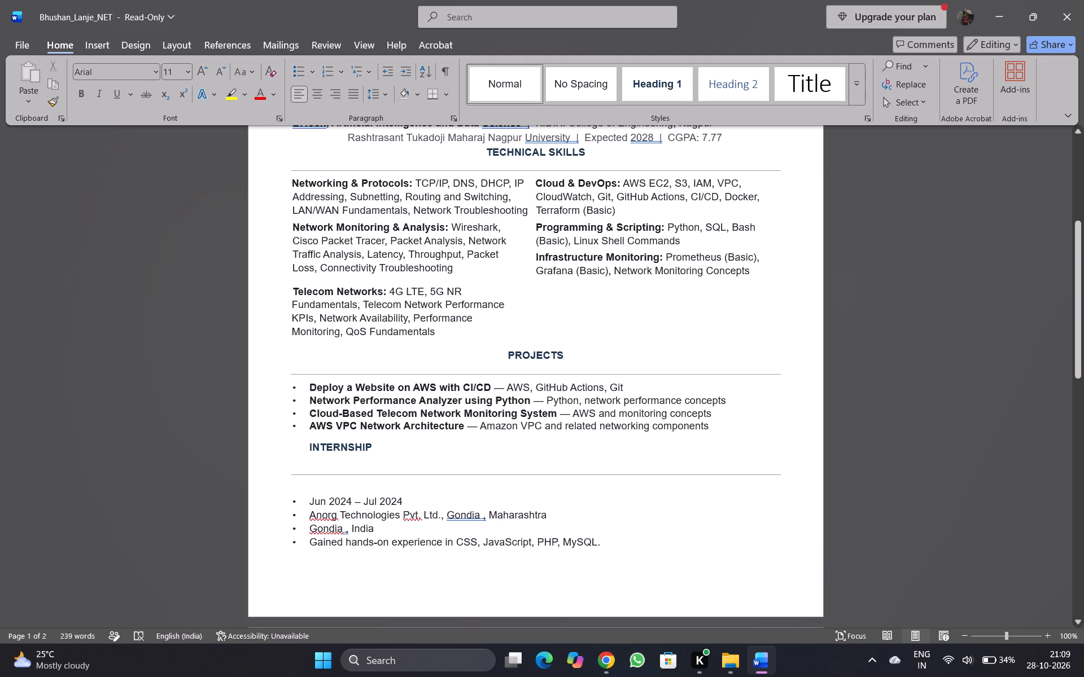
pyautogui.click(346, 366)
pyautogui.click(302, 385)
pyautogui.press('BackSpace')
pyautogui.press('BackSpace')
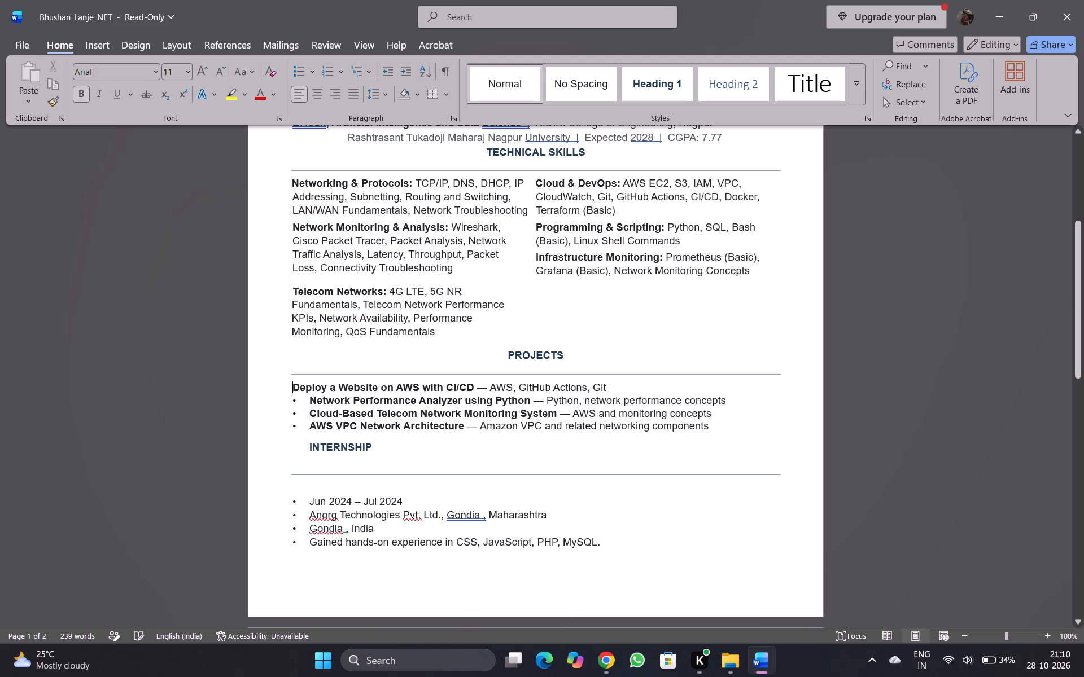
pyautogui.press('BackSpace')
pyautogui.press('BackSpace')
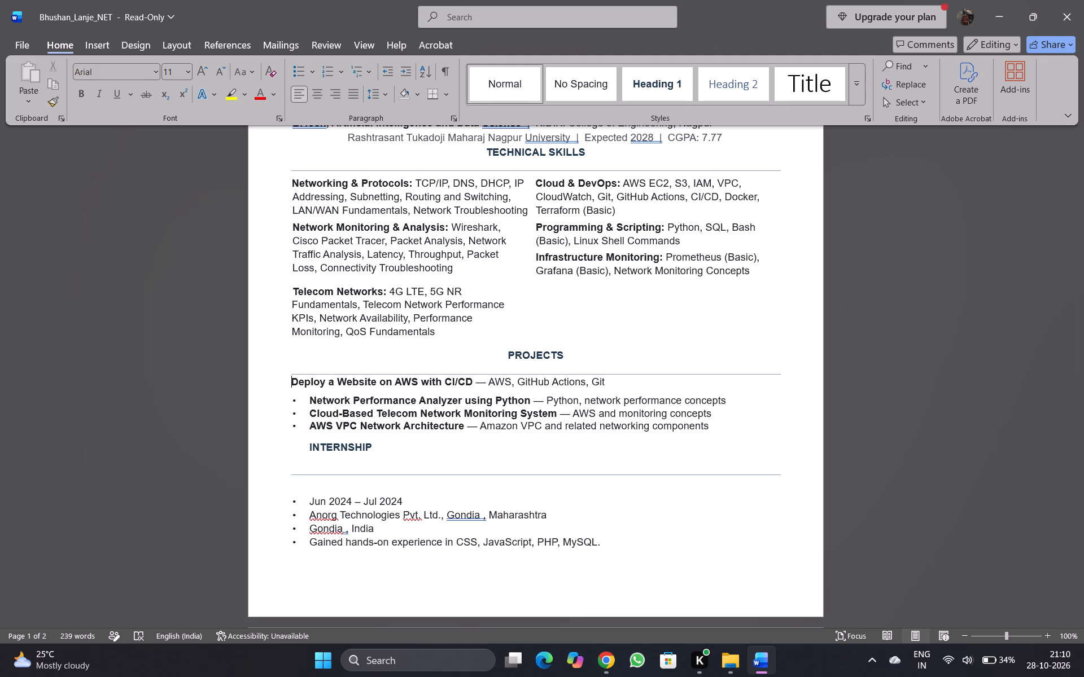
# Remove the bullet from the "Network Performance Analyzer using Python" project and join it to the end of the "Deploy a Website" line.
pyautogui.click(300, 403)
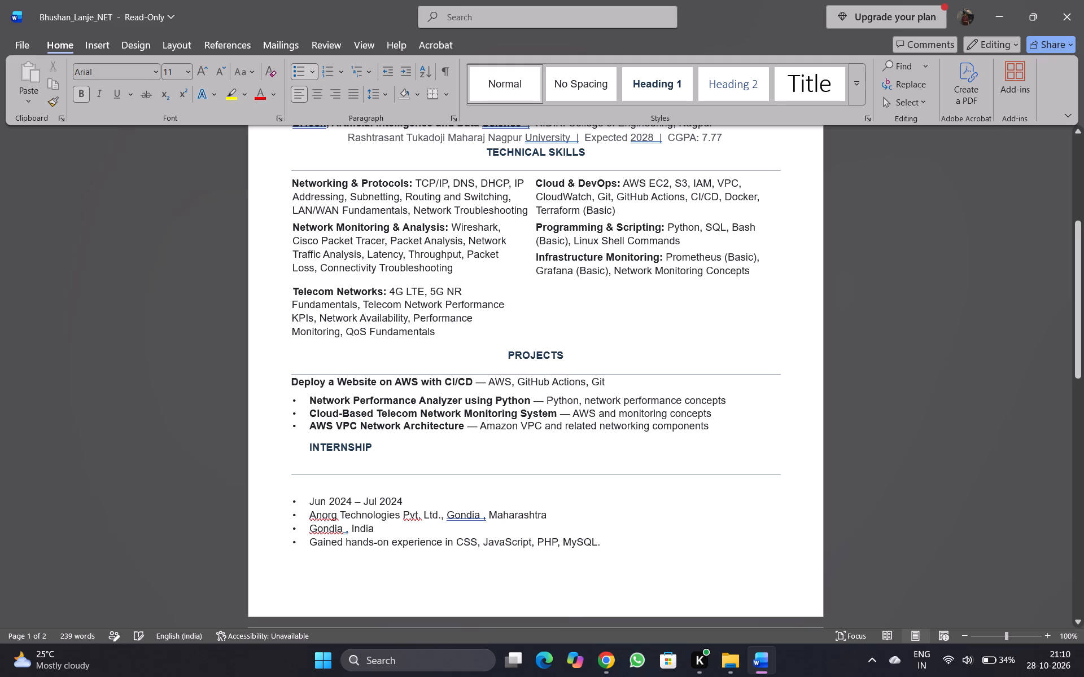
pyautogui.press('BackSpace')
pyautogui.press('BackSpace')
pyautogui.press('BackSpace')
pyautogui.press('BackSpace')
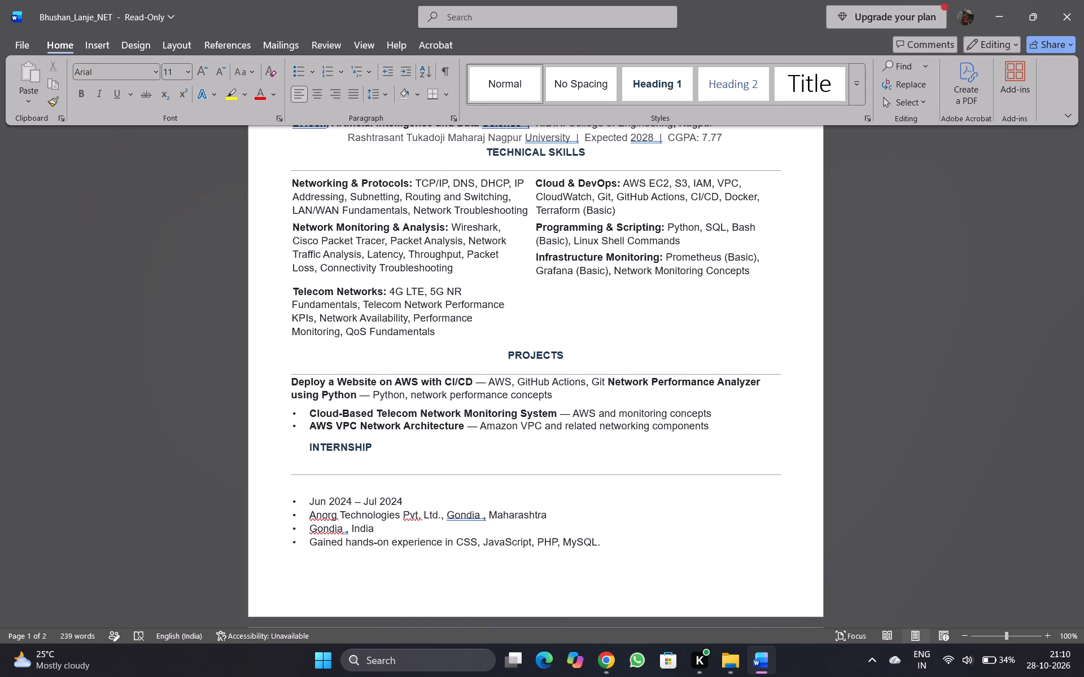
# Undo the joining of the "Network Performance Analyzer using Python" project to the "Deploy a Website" line.
pyautogui.hotkey('ctrl', 'z')
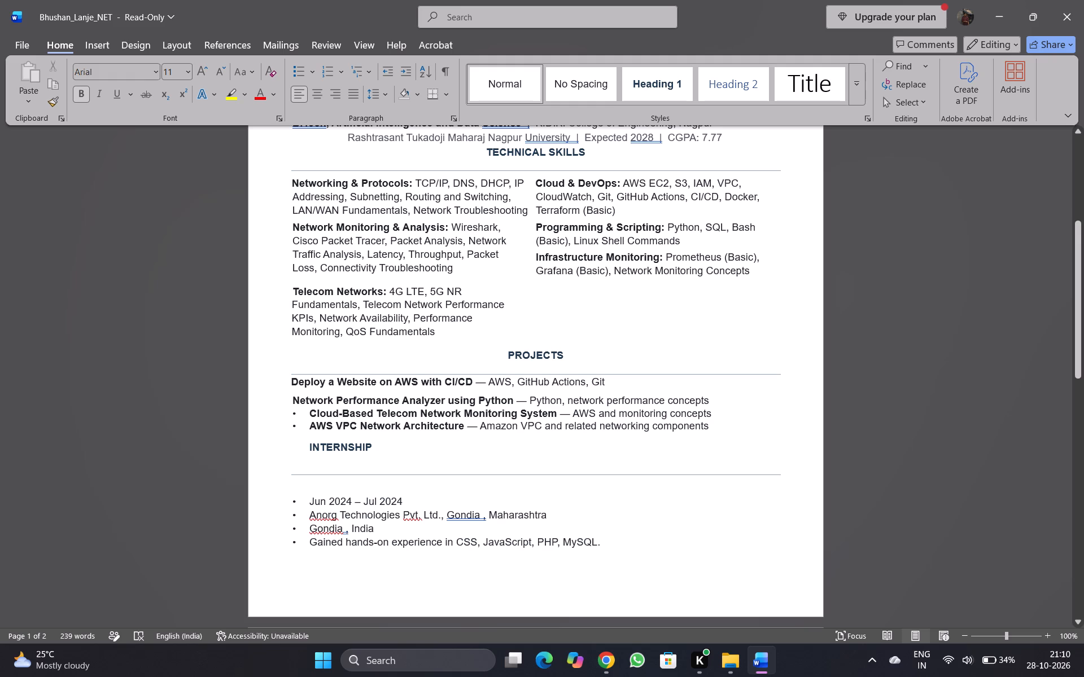
# Insert a blank line above the TECHNICAL SKILLS heading.
pyautogui.scroll(1, 357, 540)
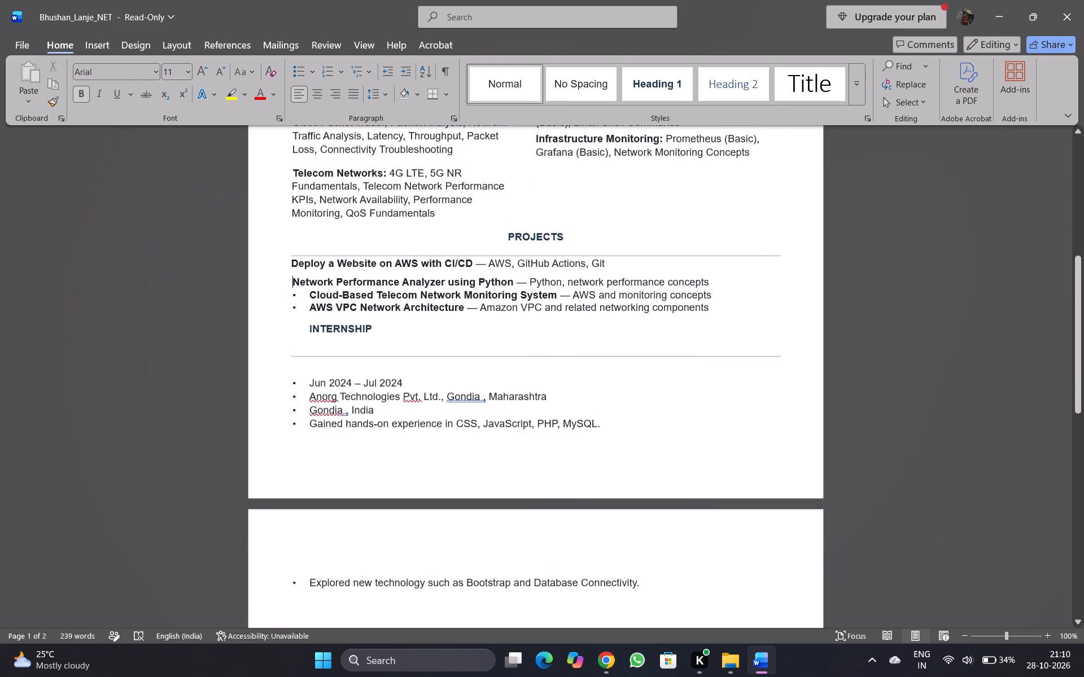
pyautogui.scroll(1, 357, 540)
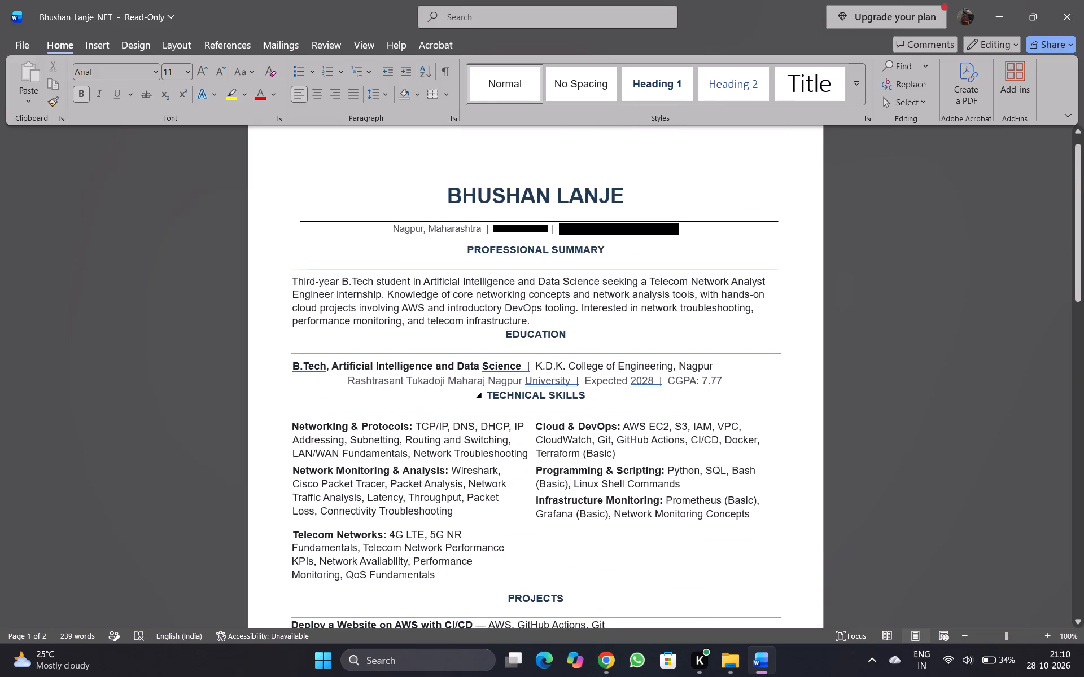
pyautogui.click(487, 394)
pyautogui.press('Return')
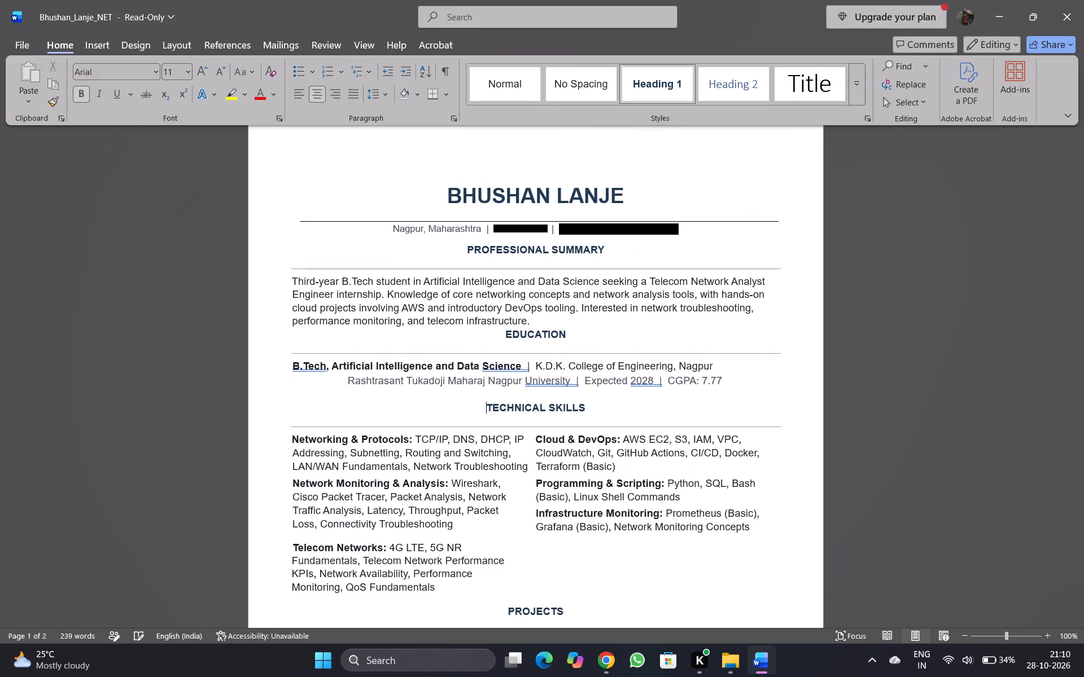
# Delete the whole INTERNSHIP section, including its bullets, heading and horizontal rule.
pyautogui.scroll(-11, 487, 394)
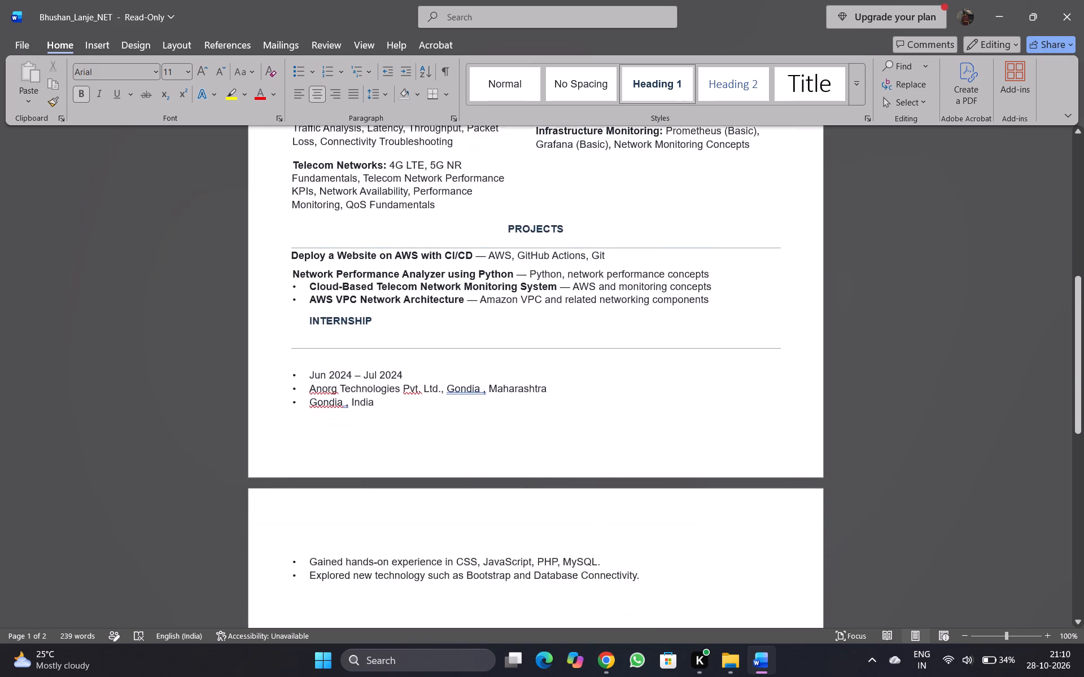
pyautogui.scroll(-1, 487, 394)
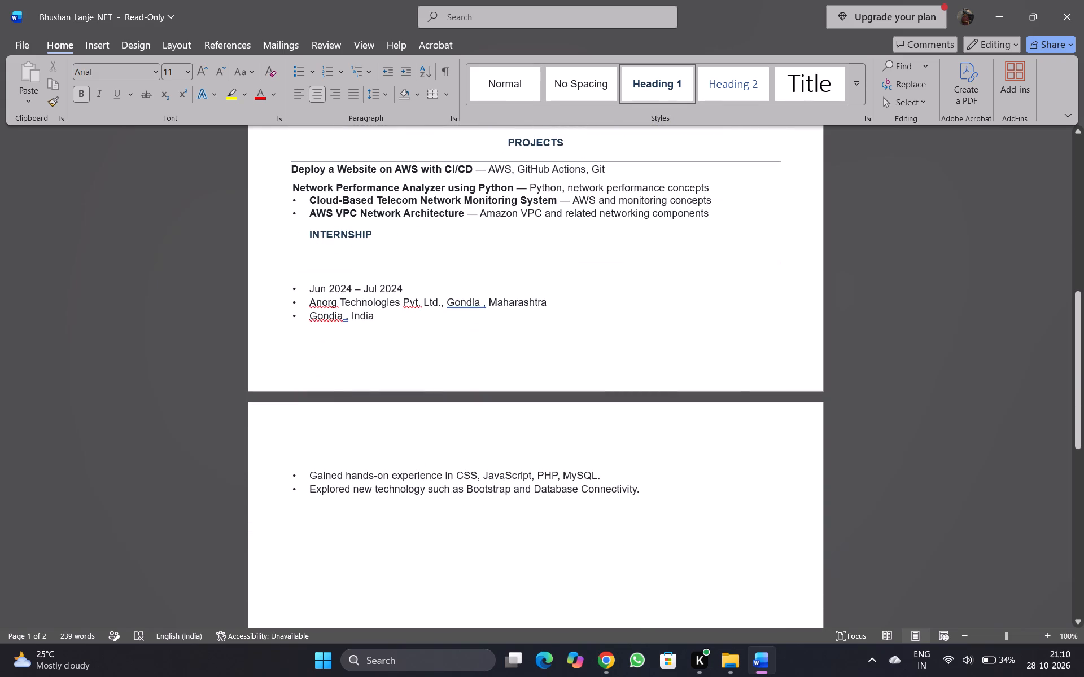
pyautogui.moveTo(283, 285); pyautogui.dragTo(457, 528)
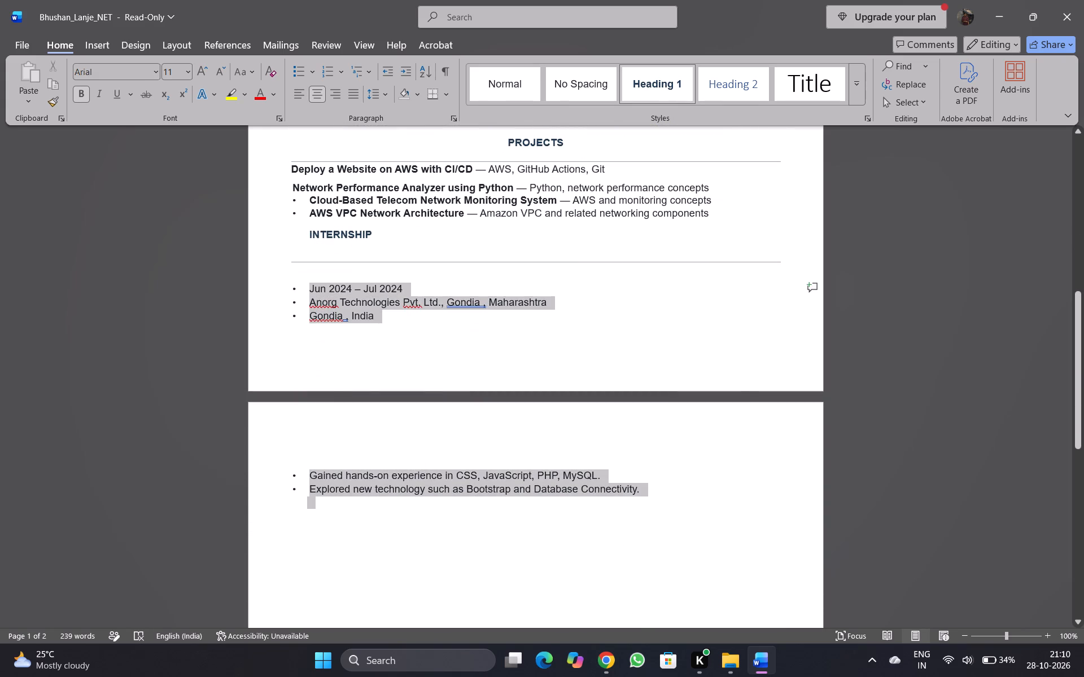
pyautogui.moveTo(457, 528); pyautogui.dragTo(526, 511)
pyautogui.press('BackSpace')
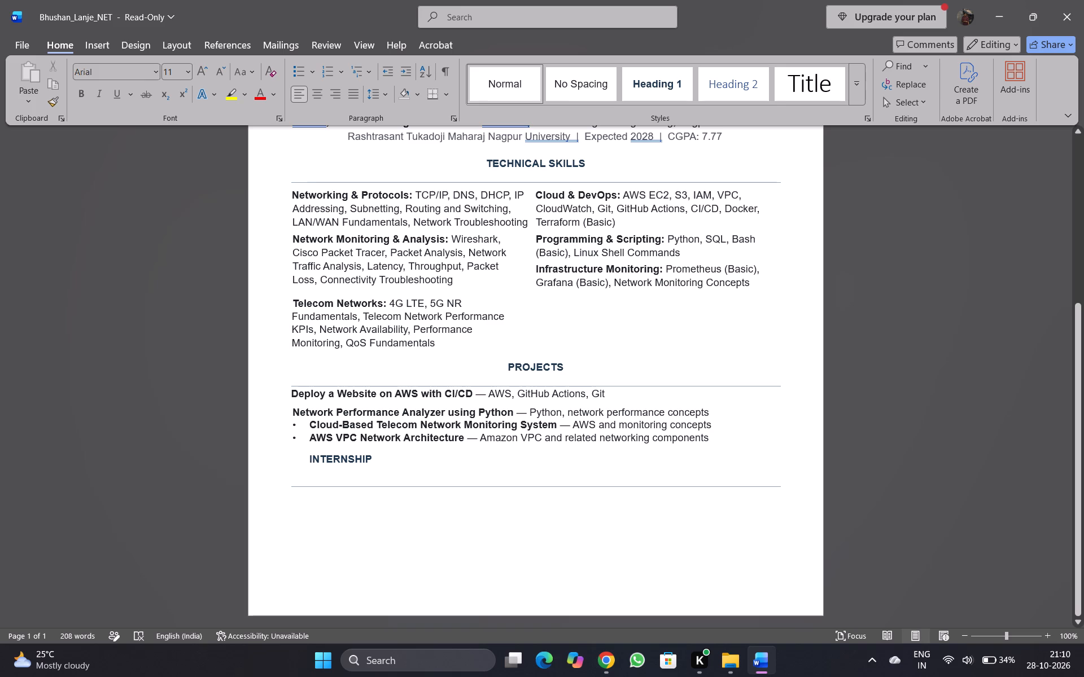
pyautogui.moveTo(307, 458); pyautogui.dragTo(407, 511)
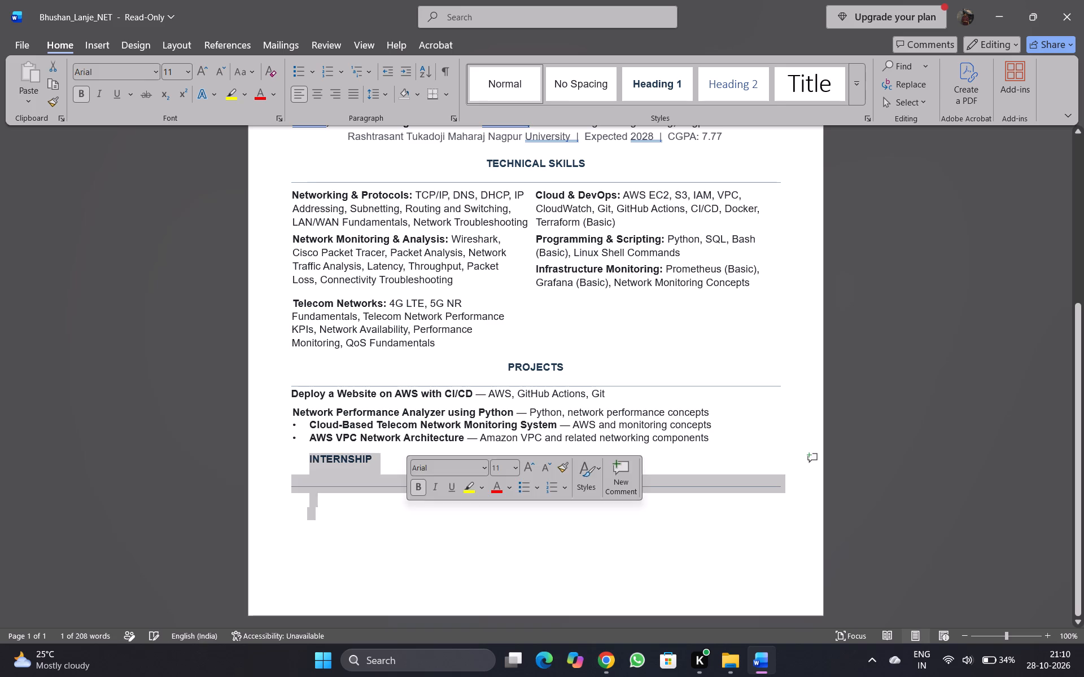
pyautogui.press('BackSpace')
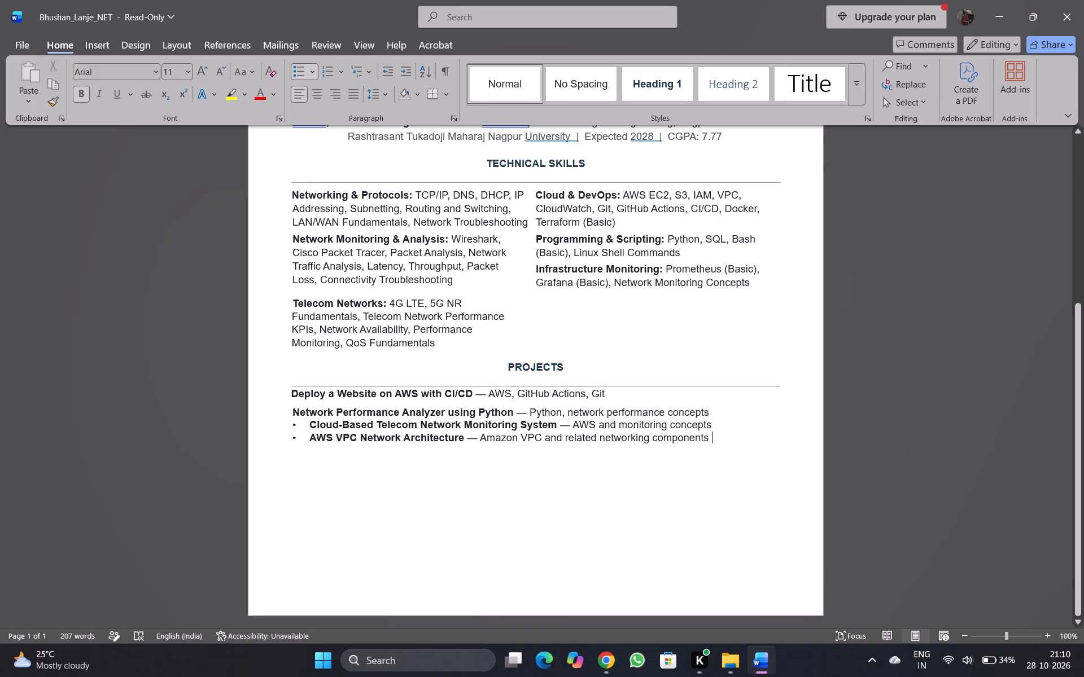
# Open the RESUME PDF from the Documents folder and copy its internship entry, from "Data Analysis Intern" through the data quality checks line.
pyautogui.click(736, 663)
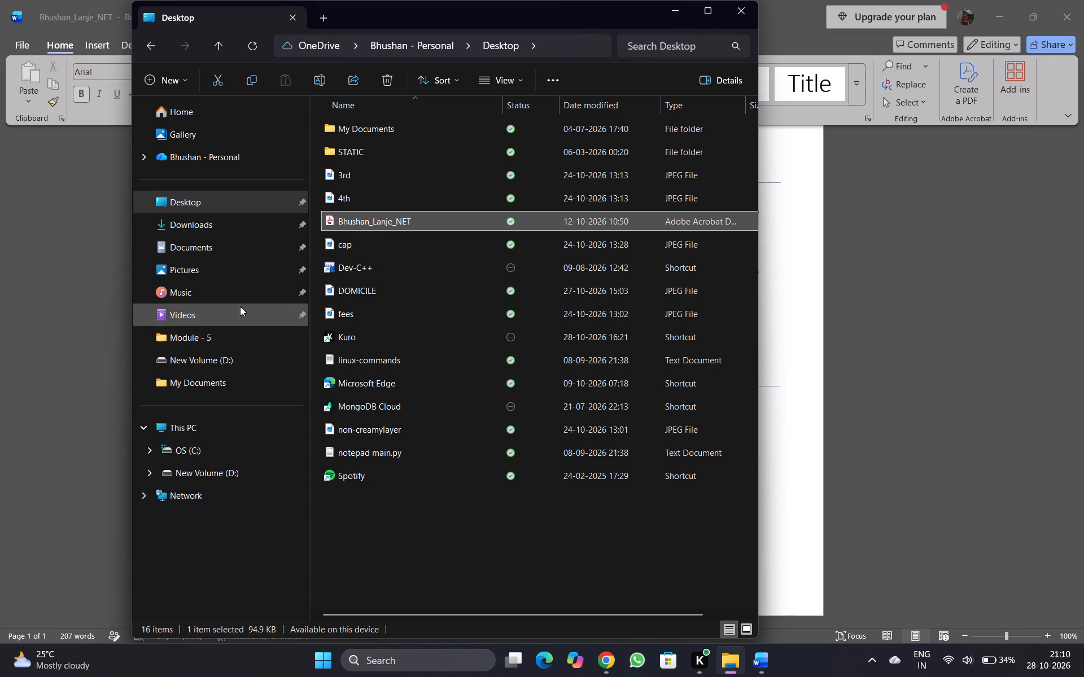
pyautogui.click(186, 242)
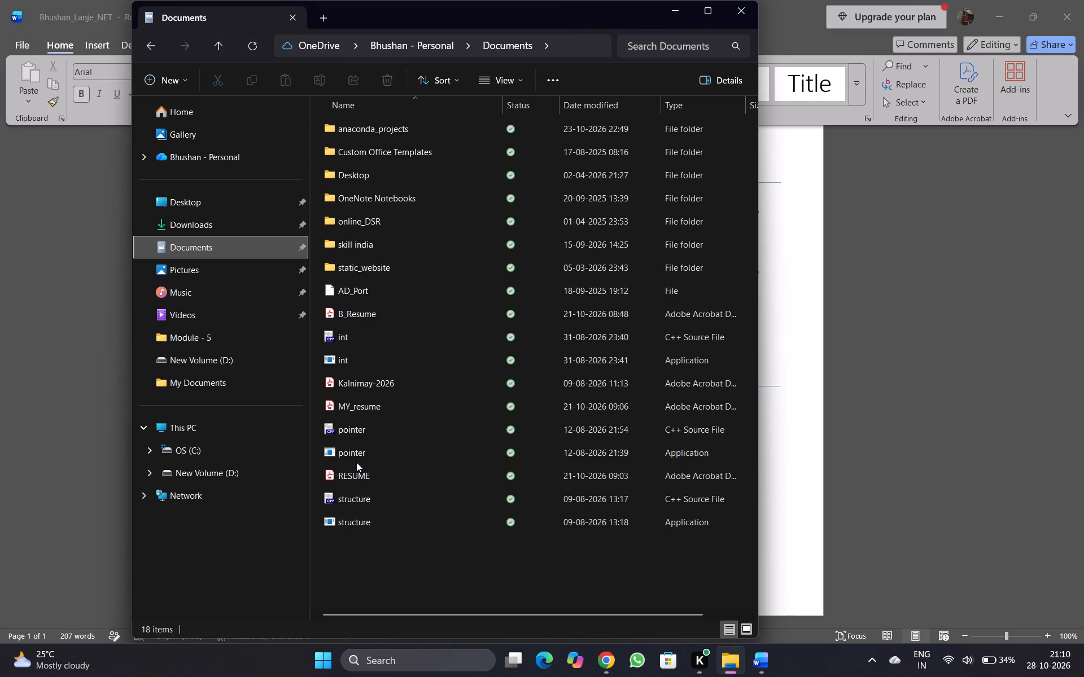
pyautogui.doubleClick(355, 482)
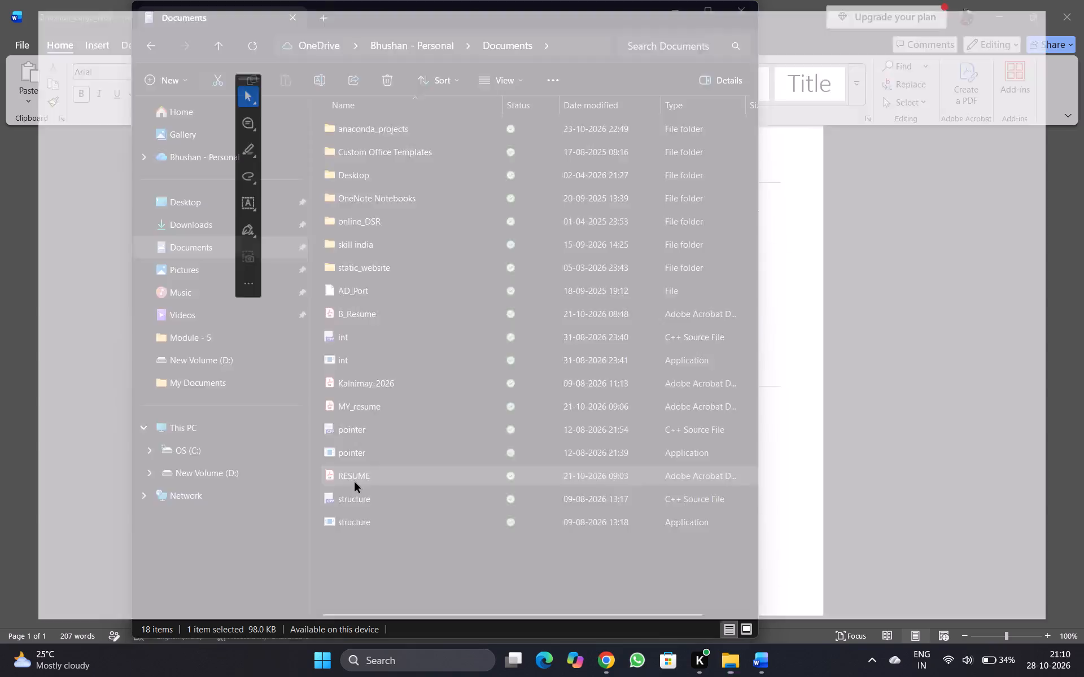
pyautogui.scroll(-8, 437, 408)
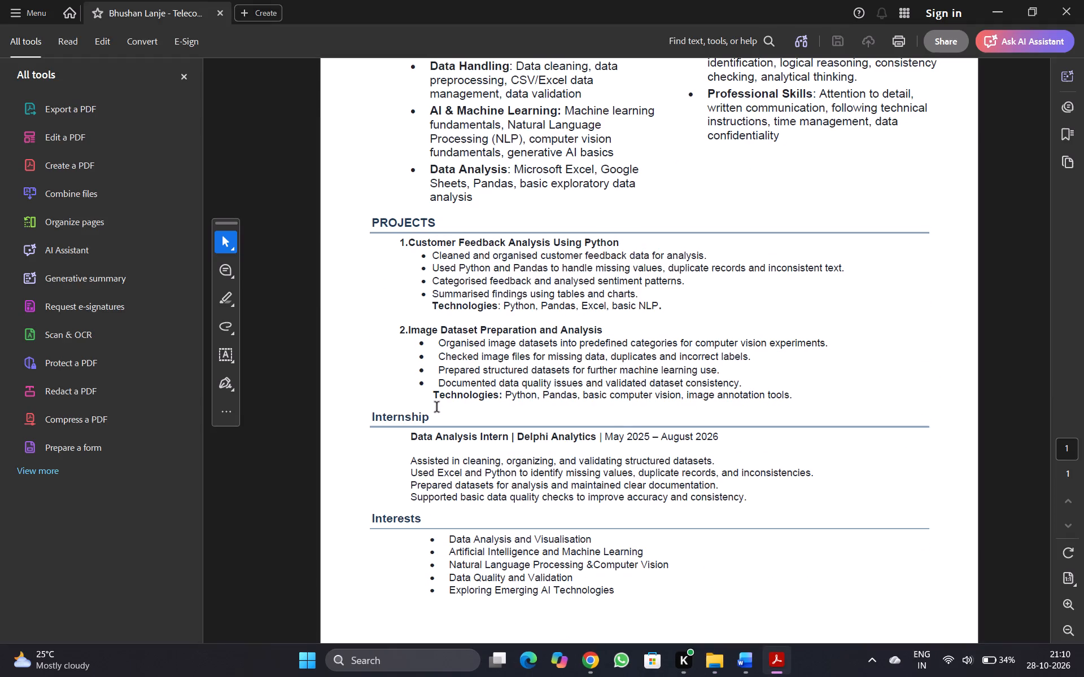
pyautogui.click(484, 508)
pyautogui.moveTo(412, 435); pyautogui.dragTo(755, 500)
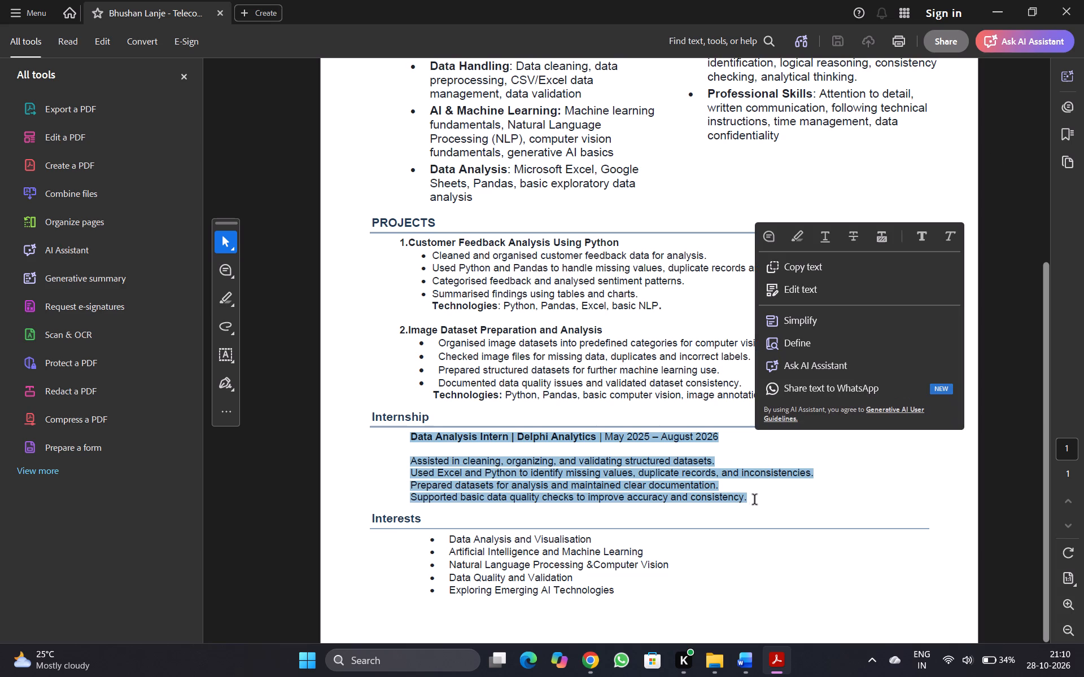
pyautogui.hotkey('ctrl', 'c')
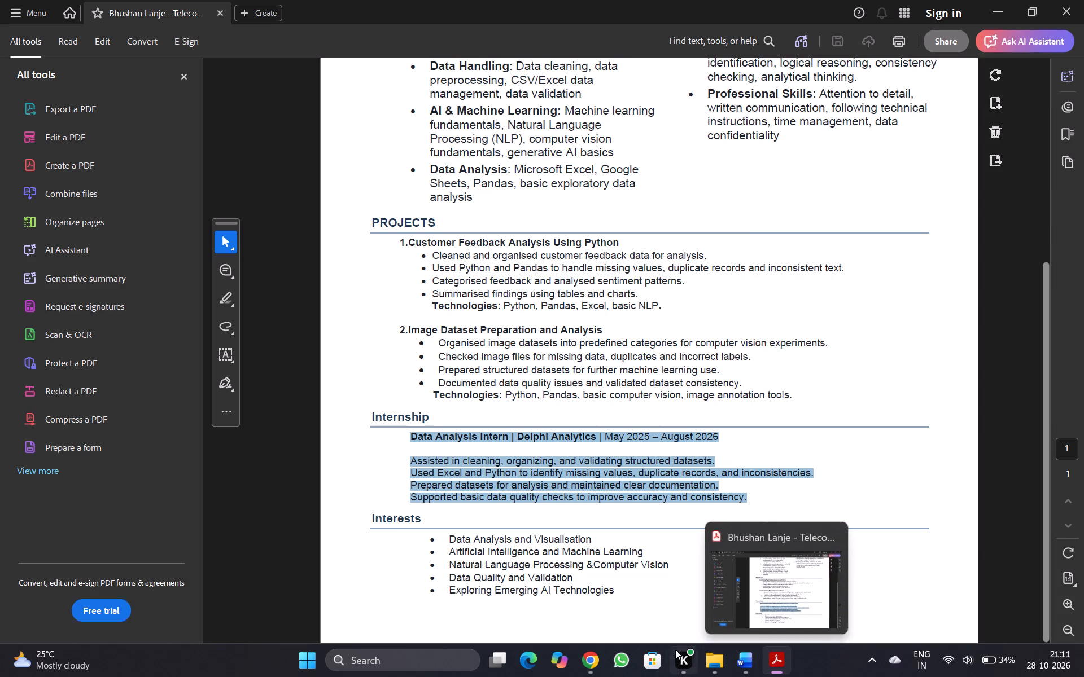
# Switch back to Word, paste the copied internship entry below the "AWS VPC Network Architecture" project, and remove its empty first bullet.
pyautogui.click(748, 658)
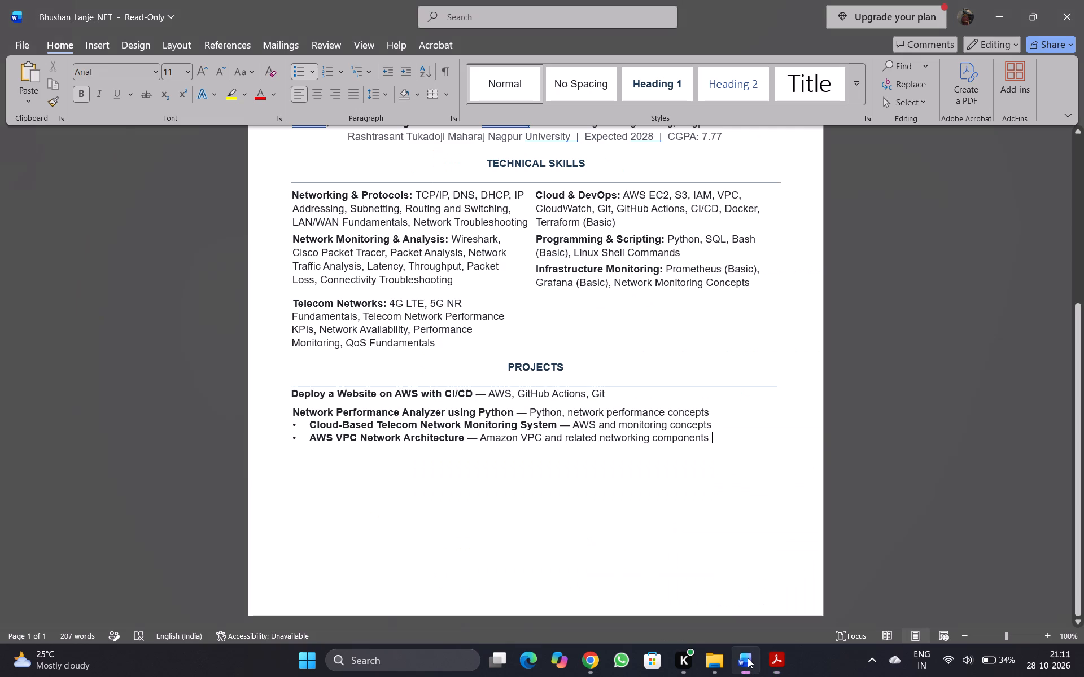
pyautogui.click(324, 461)
pyautogui.hotkey('ctrl', 'v')
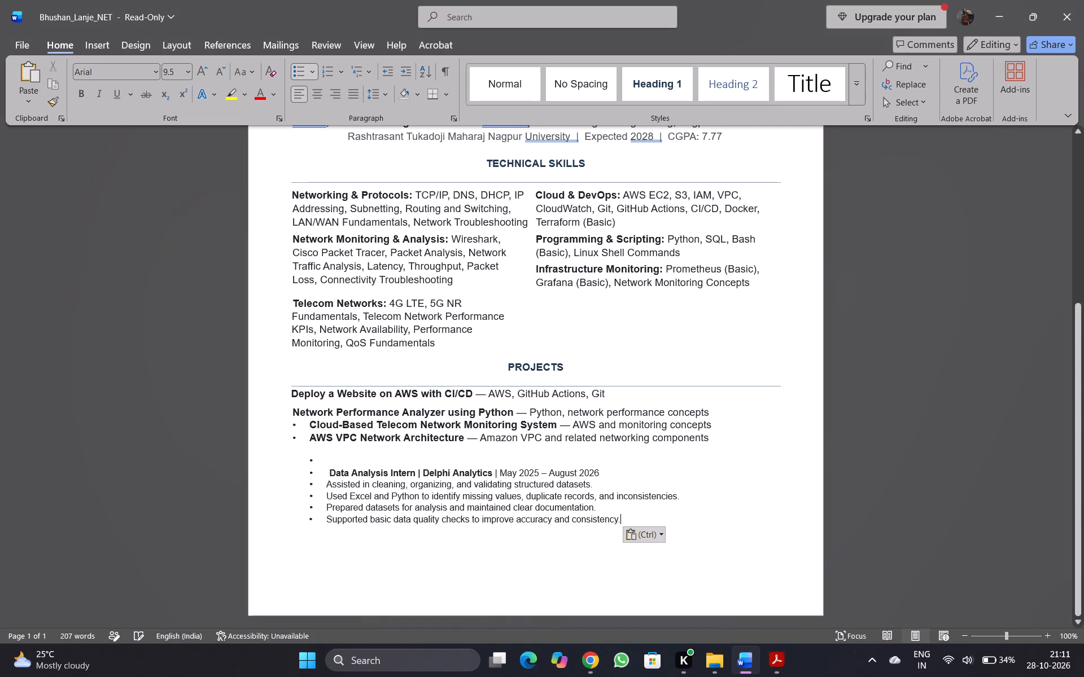
pyautogui.click(316, 460)
pyautogui.press('BackSpace')
pyautogui.press('BackSpace')
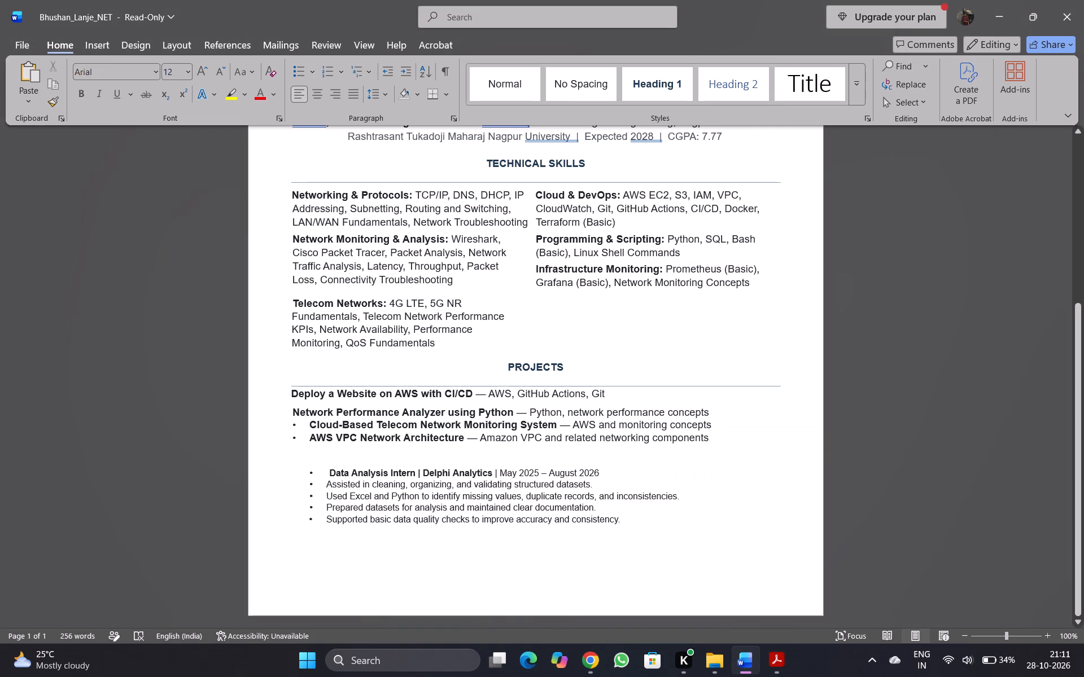
# Move "May 2025 – August 2026" onto its own line below the internship title.
pyautogui.click(497, 474)
pyautogui.press('Return')
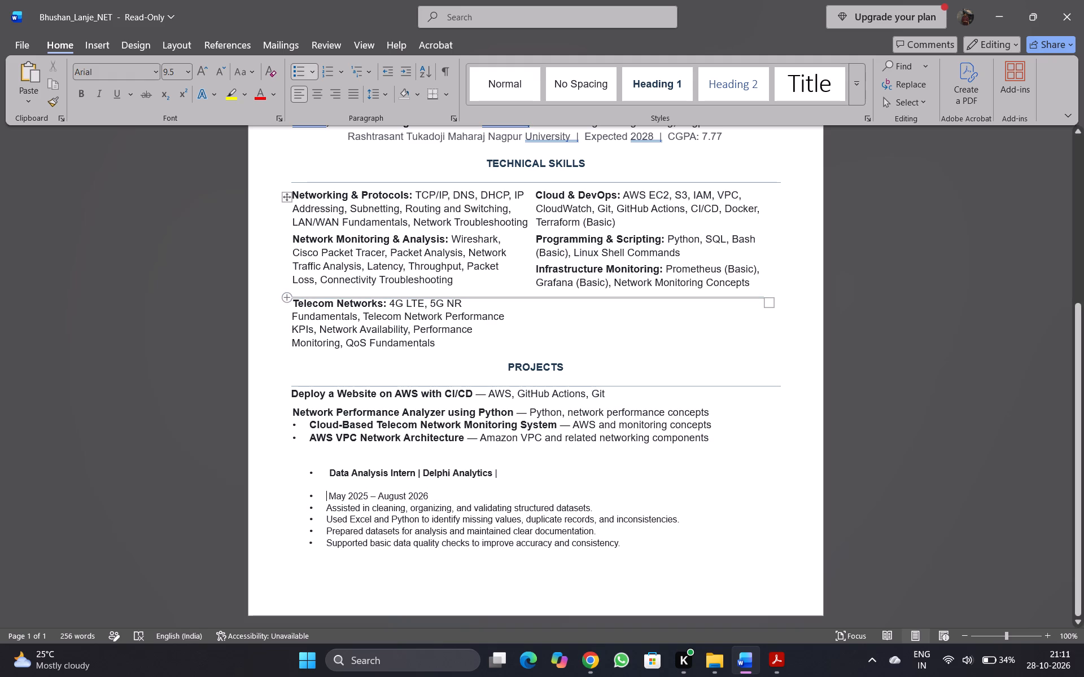
# Copy the formatting of "Telecom Networks" onto the "Data Analysis Intern | Delphi Analytics |" line with Format Painter.
pyautogui.moveTo(292, 304); pyautogui.dragTo(387, 304)
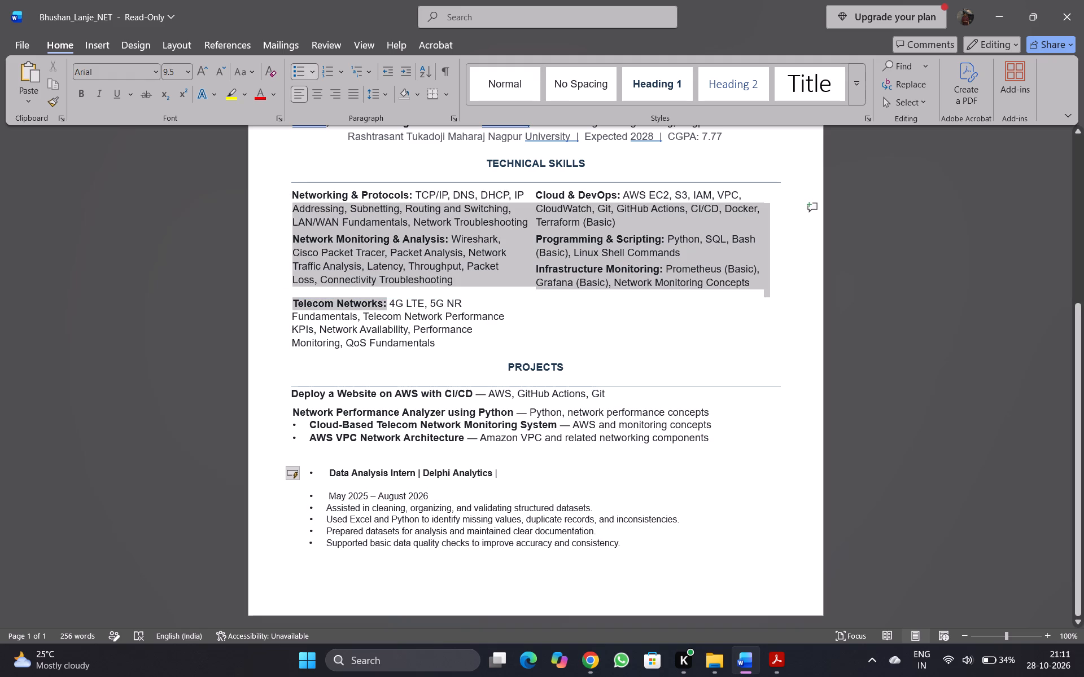
pyautogui.moveTo(387, 304); pyautogui.dragTo(382, 304)
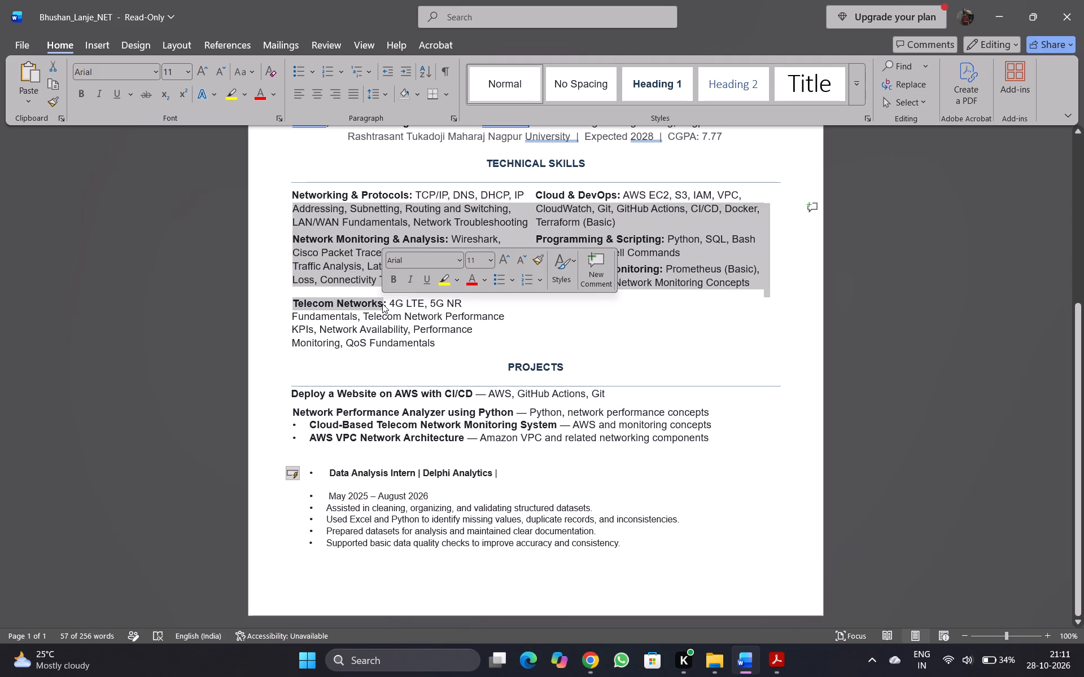
pyautogui.click(535, 258)
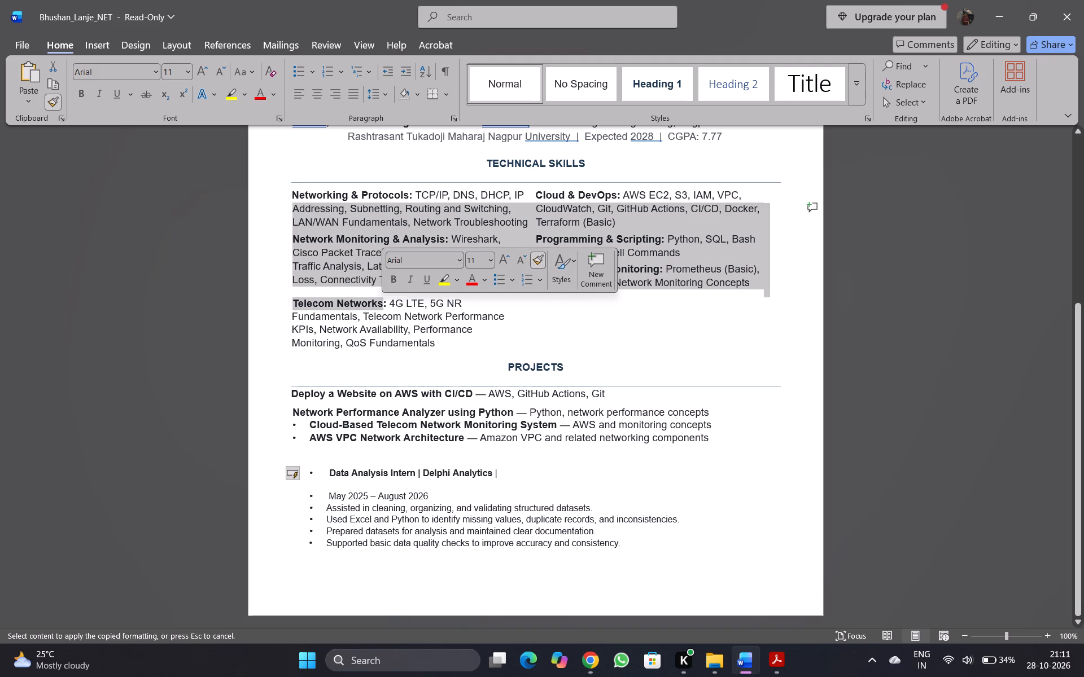
pyautogui.moveTo(329, 472); pyautogui.dragTo(359, 469)
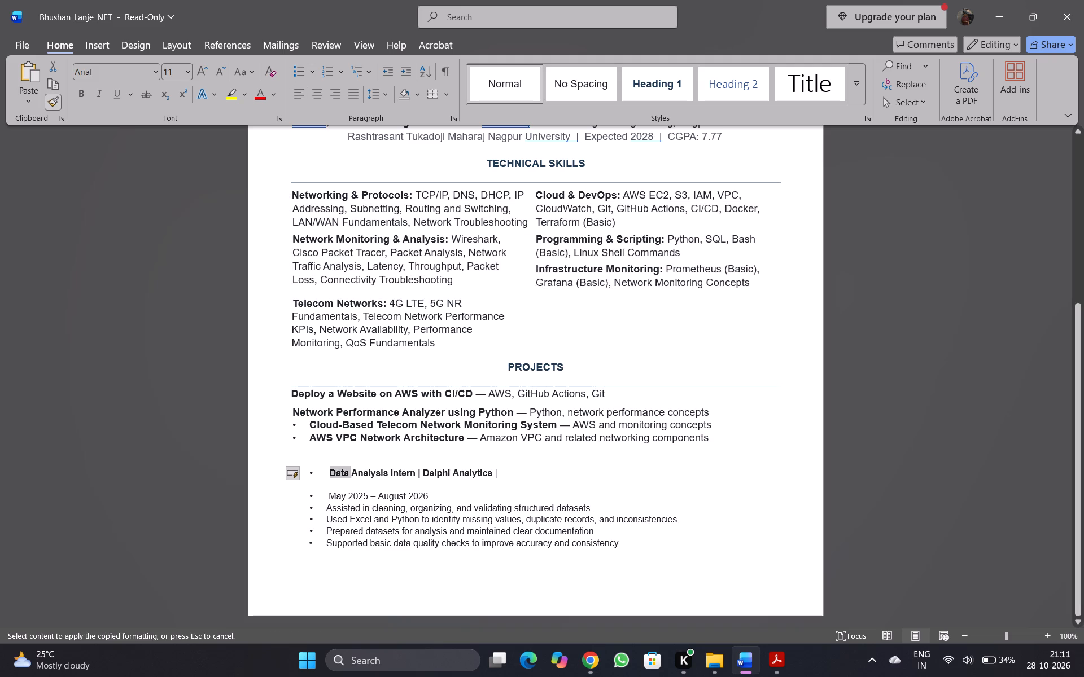
pyautogui.moveTo(359, 469); pyautogui.dragTo(502, 474)
pyautogui.click(470, 493)
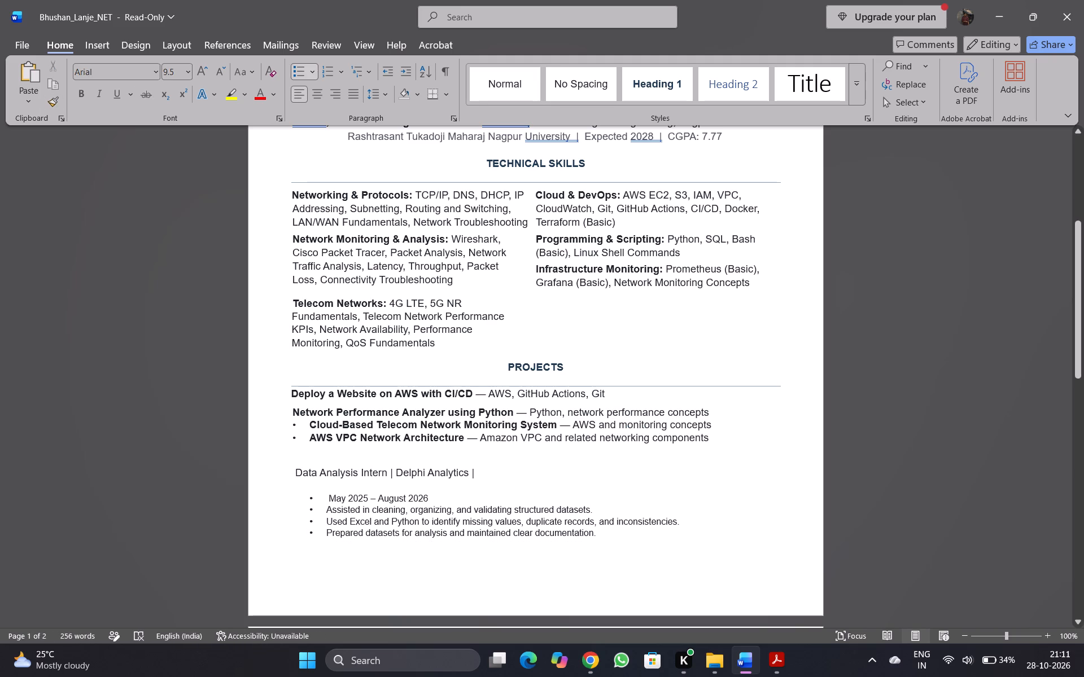
# Make the "Data Analysis Intern | Delphi Analytics" text bold.
pyautogui.moveTo(291, 472); pyautogui.dragTo(462, 471)
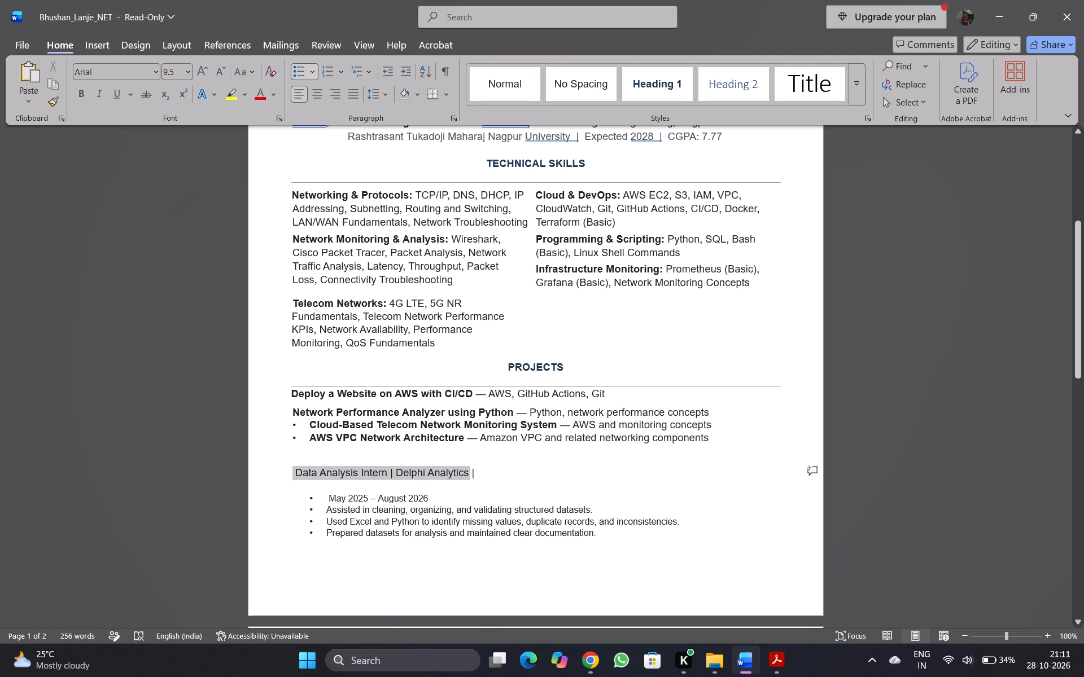
pyautogui.moveTo(462, 471); pyautogui.dragTo(462, 470)
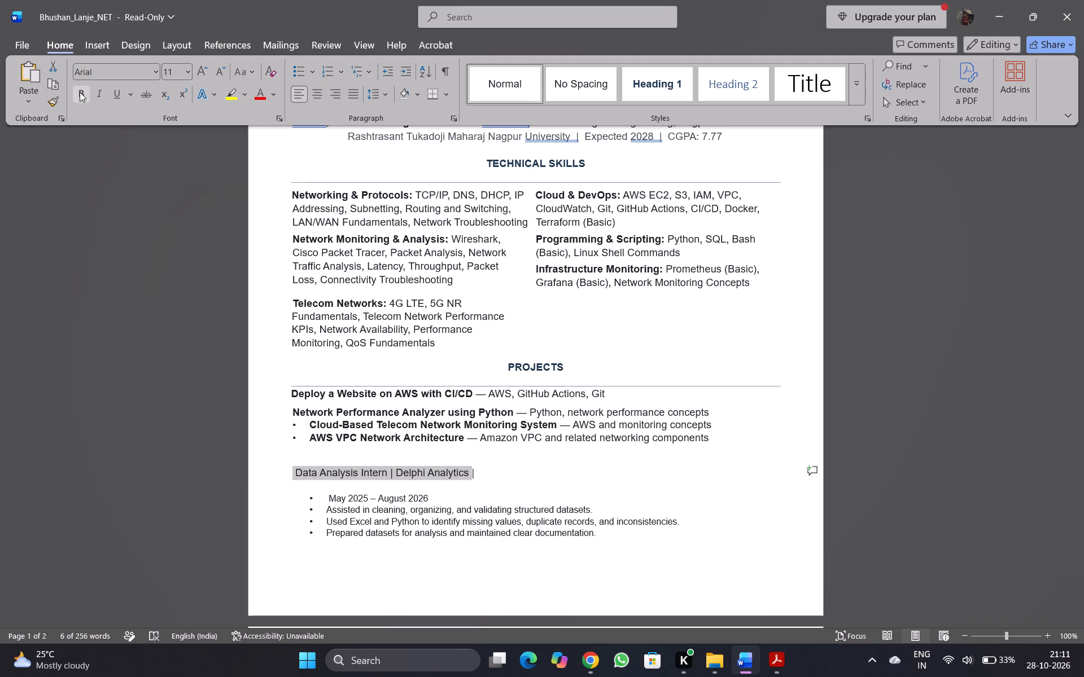
pyautogui.click(80, 92)
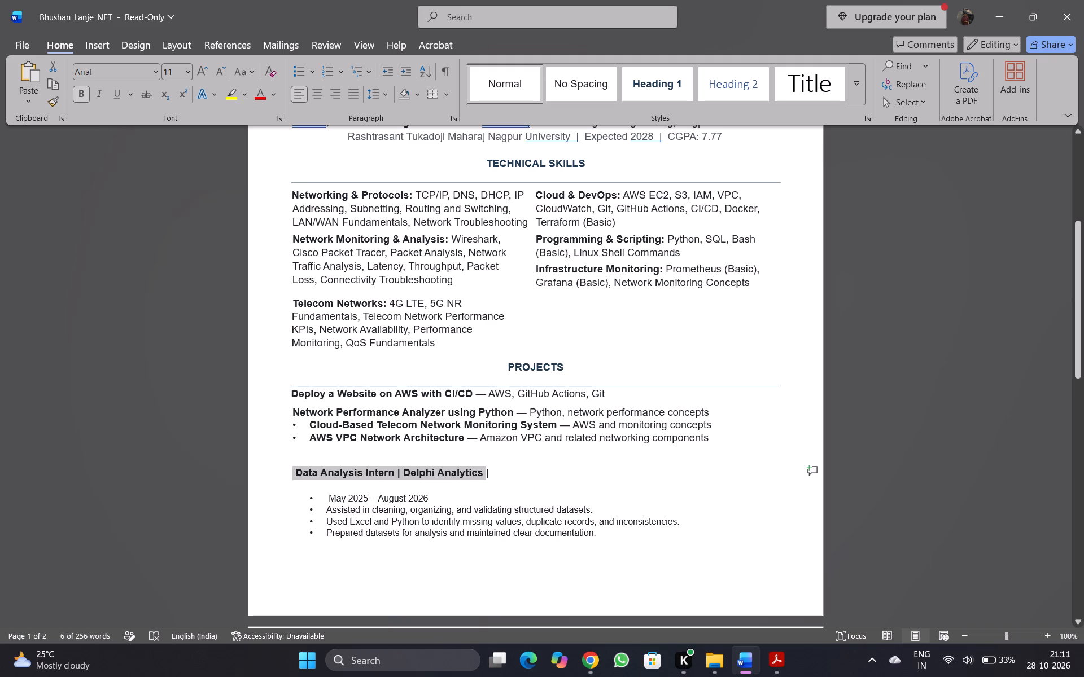
pyautogui.click(514, 478)
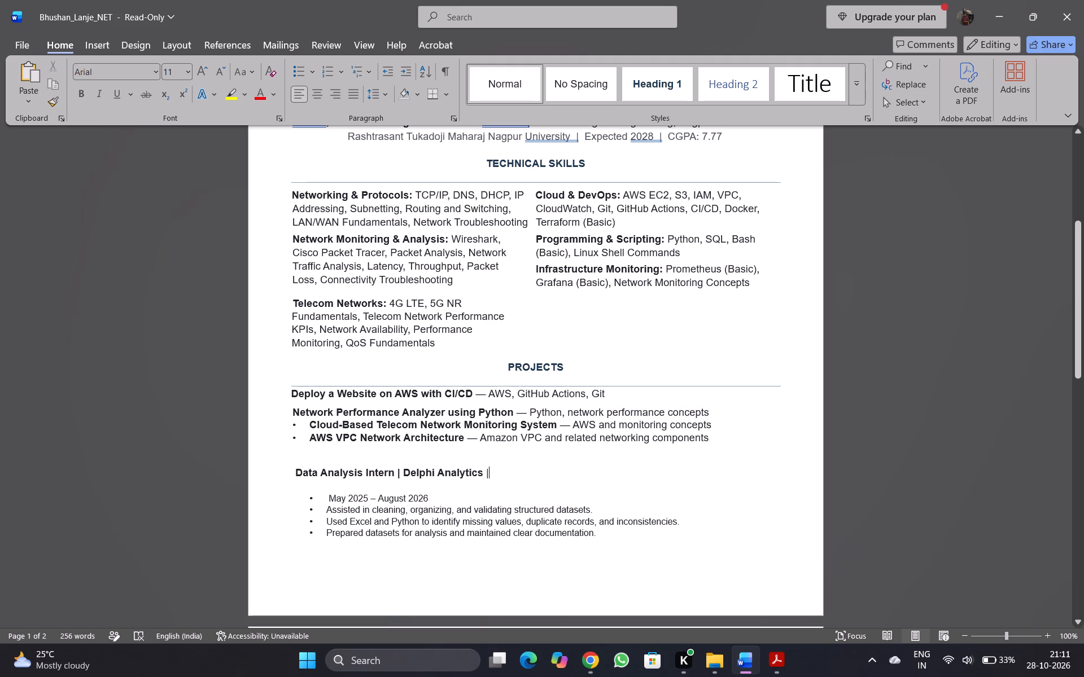
# Replace "Delphi Analytics" in the "Data Analysis Intern" line with "Anorg Technology Pvt.Ltd", keeping the closing separator.
pyautogui.click(486, 473)
pyautogui.press('BackSpace')
pyautogui.press('BackSpace')
pyautogui.press('BackSpace')
pyautogui.press('BackSpace')
pyautogui.press('BackSpace')
pyautogui.press('BackSpace')
pyautogui.press('BackSpace')
pyautogui.press('BackSpace')
pyautogui.press('BackSpace')
pyautogui.press('BackSpace')
pyautogui.press('BackSpace')
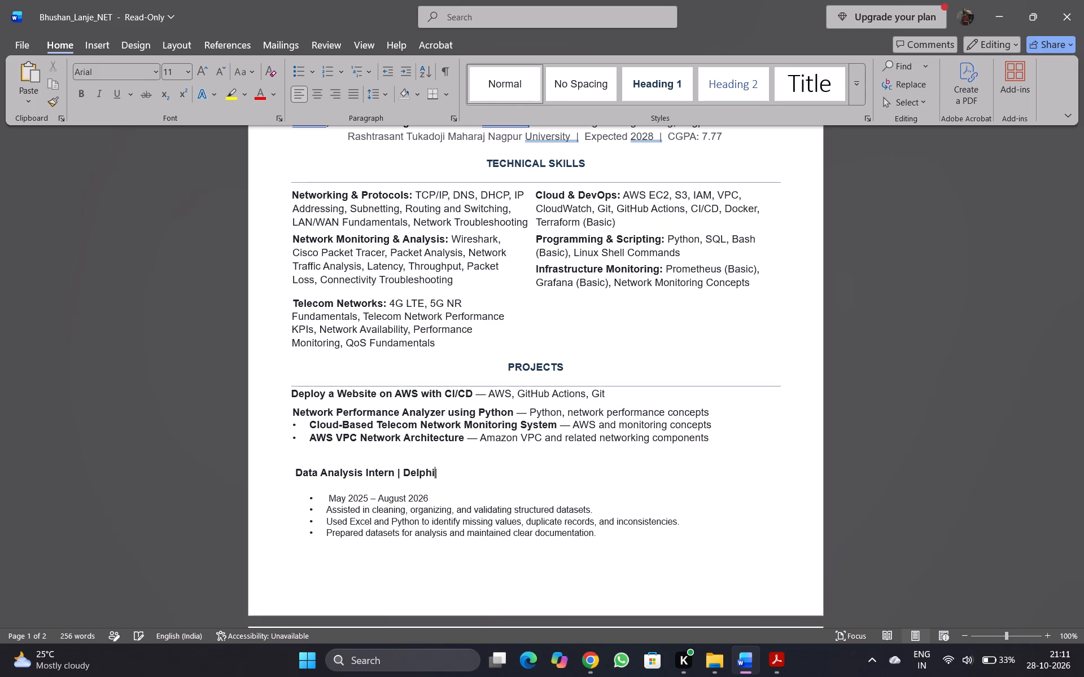
pyautogui.press('BackSpace')
pyautogui.press('BackSpace')
pyautogui.press('BackSpace')
pyautogui.press('BackSpace')
pyautogui.press('BackSpace')
pyautogui.press('BackSpace')
pyautogui.press('BackSpace')
pyautogui.press('space')
pyautogui.hotkey('shift', 'a')
pyautogui.press('o')
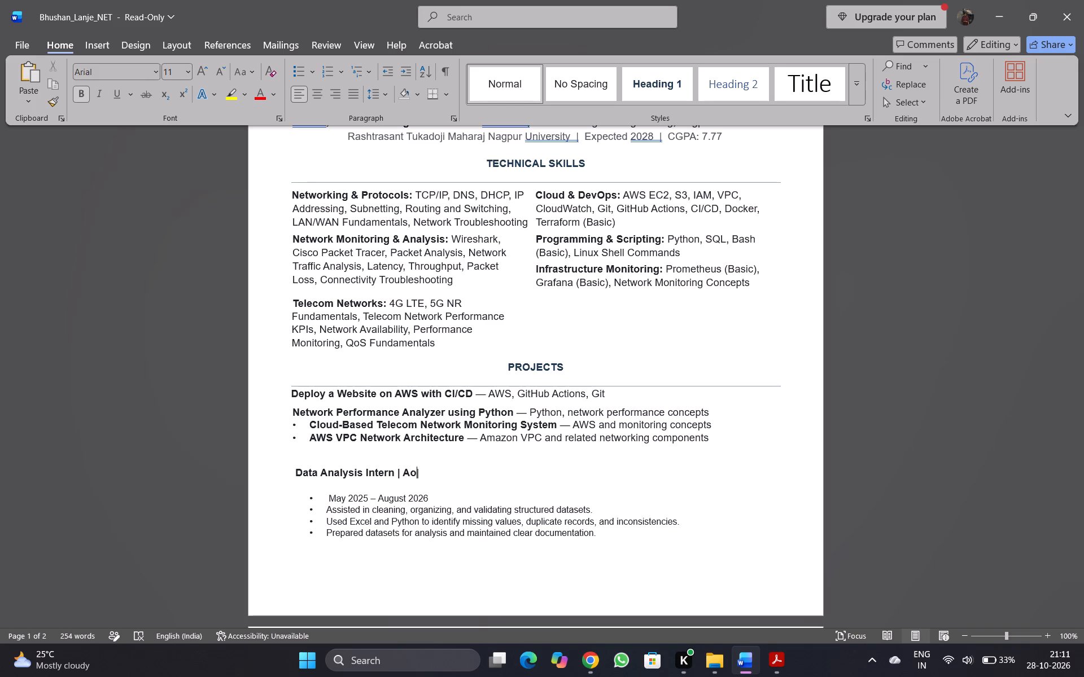
pyautogui.press('BackSpace')
pyautogui.write('nor')
pyautogui.press('g')
pyautogui.press('space')
pyautogui.hotkey('shift', 't')
pyautogui.press('e')
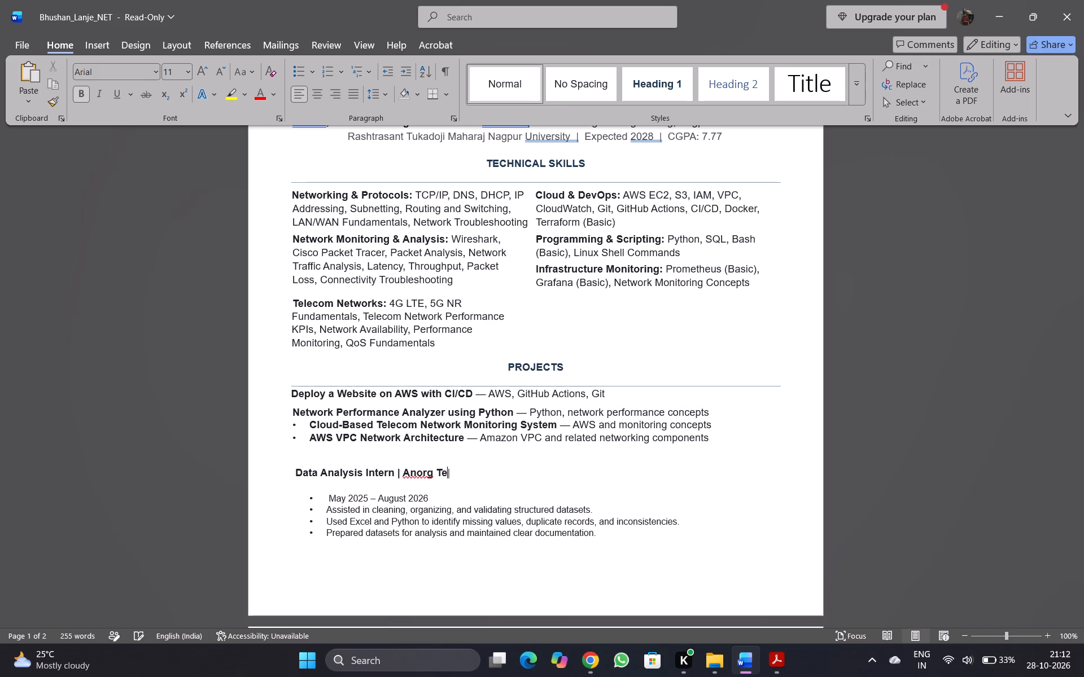
pyautogui.write('chnology')
pyautogui.press('space')
pyautogui.write('Pvt')
pyautogui.press('.')
pyautogui.hotkey('shift', 'l')
pyautogui.press('t')
pyautogui.press('d')
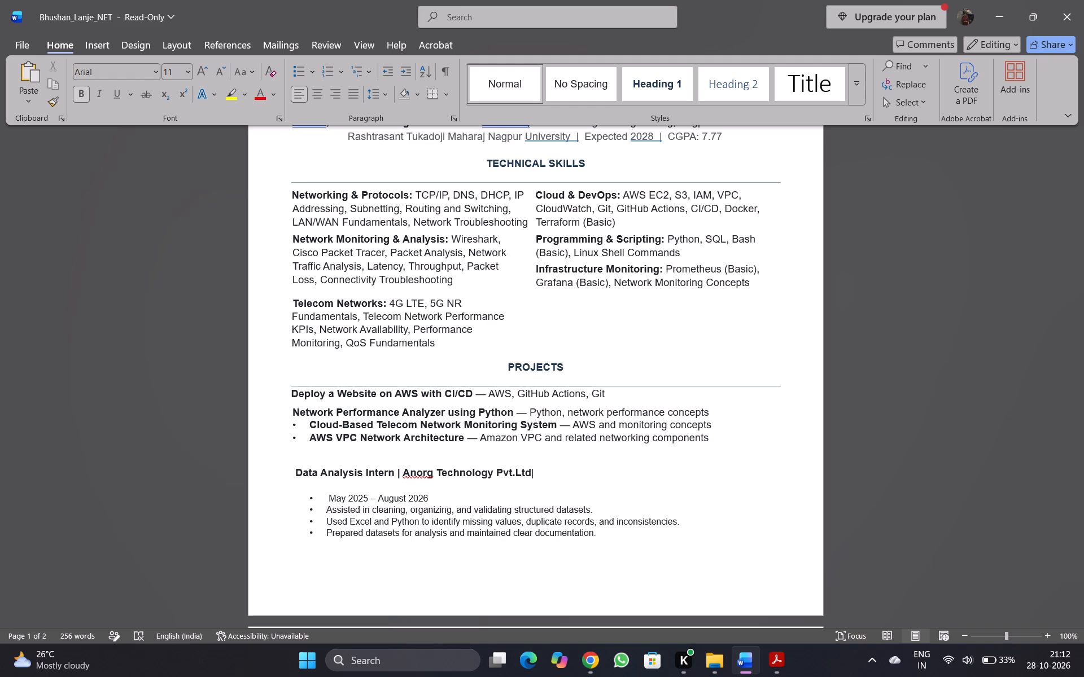
# Add the location "Gondia" after the company name in the internship line.
pyautogui.press('space')
pyautogui.hotkey('shift', 'g')
pyautogui.write('ondia')
pyautogui.press('space')
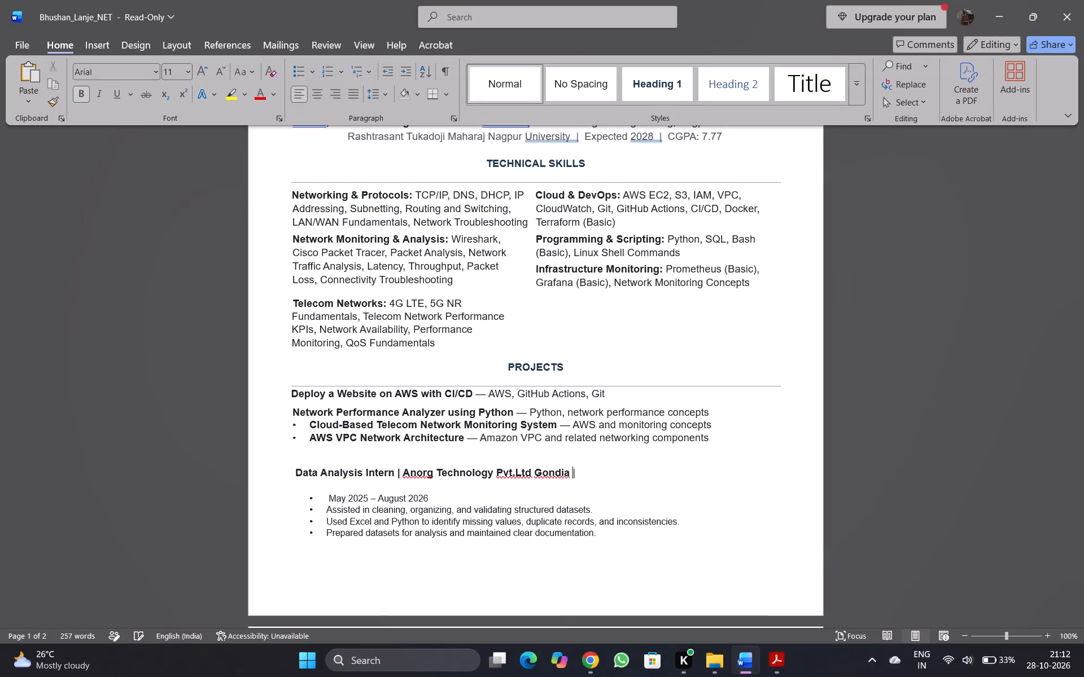
pyautogui.click(597, 490)
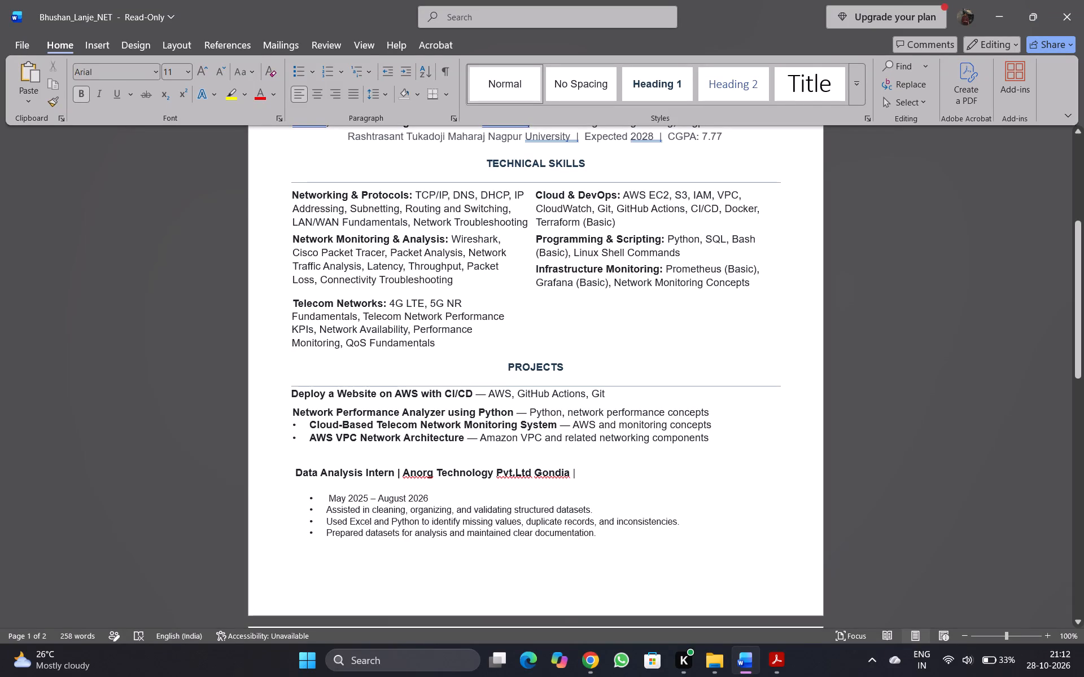
# Enter the heading "Intership" on the empty line above the "Data Analysis Intern" entry.
pyautogui.click(310, 455)
pyautogui.write('INtership')
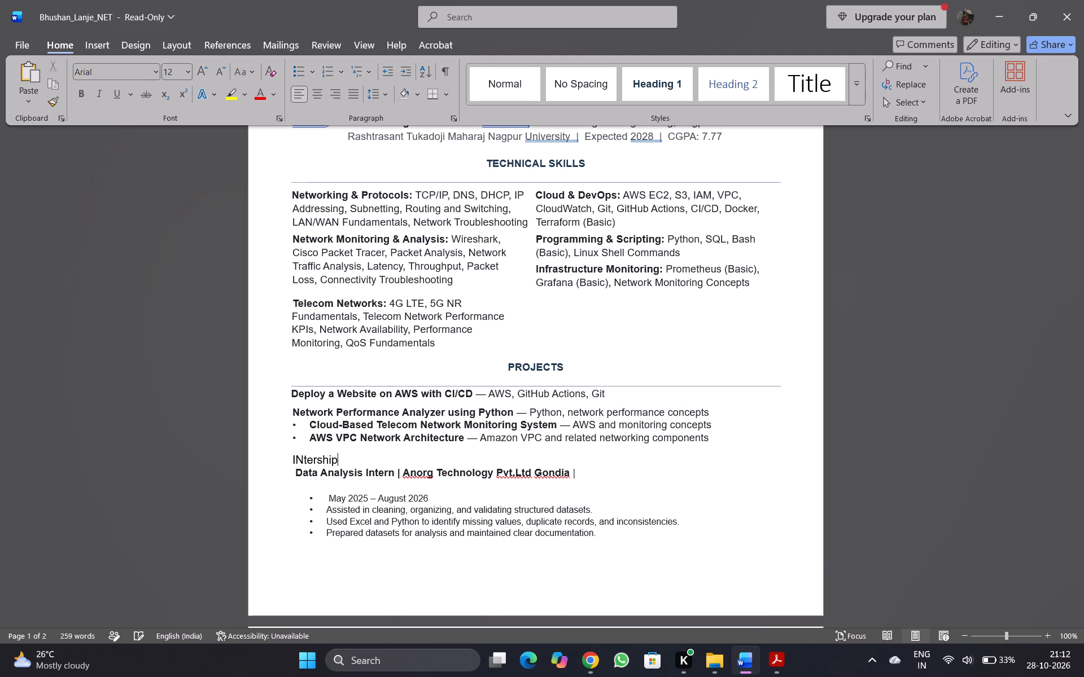
pyautogui.press('BackSpace')
pyautogui.press('BackSpace')
pyautogui.press('BackSpace')
pyautogui.press('BackSpace')
pyautogui.press('BackSpace')
pyautogui.press('BackSpace')
pyautogui.press('BackSpace')
pyautogui.press('BackSpace')
pyautogui.write('ntership')
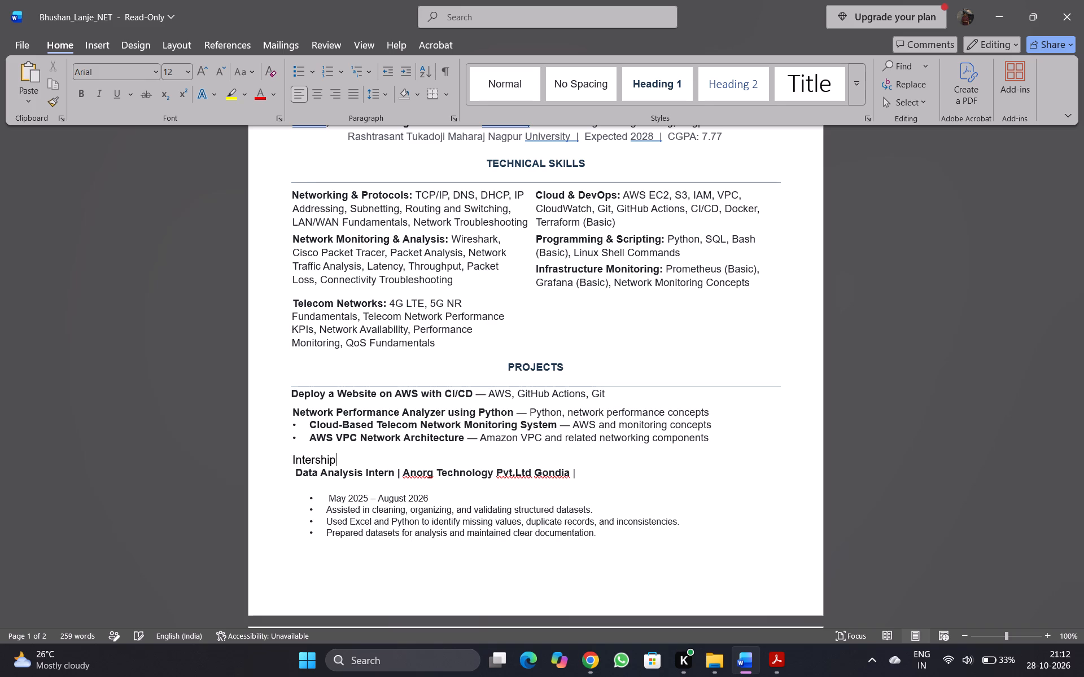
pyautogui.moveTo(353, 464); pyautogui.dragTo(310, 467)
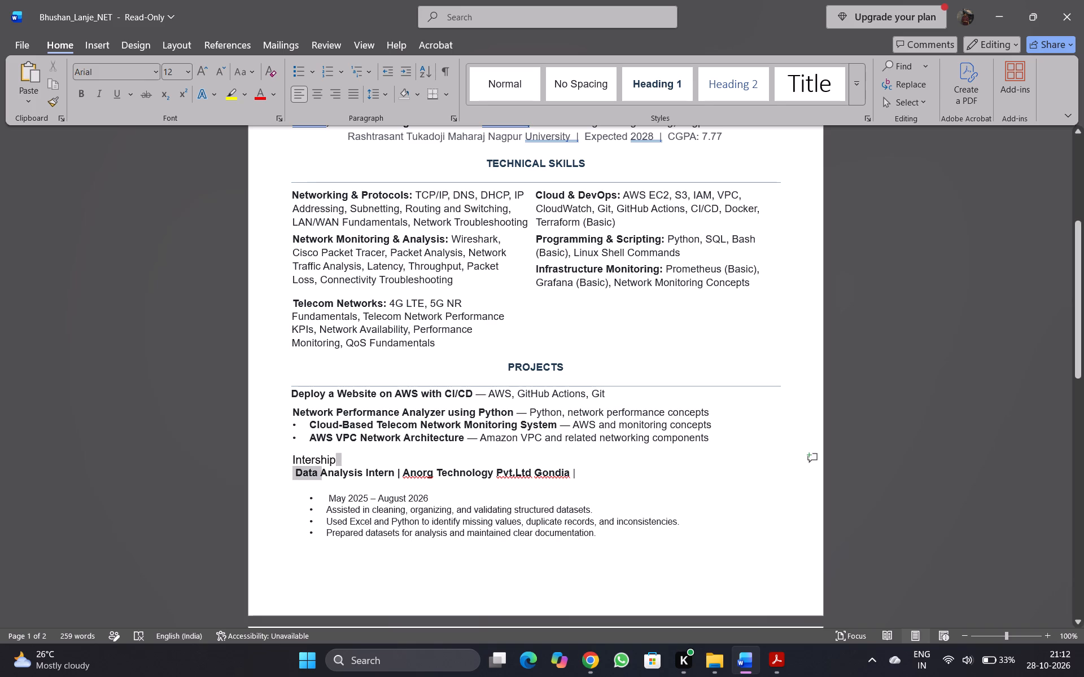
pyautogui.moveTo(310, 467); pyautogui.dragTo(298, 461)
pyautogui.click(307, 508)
# Insert a blank line between the "Intership" heading and the "Data Analysis Intern" line.
pyautogui.click(292, 473)
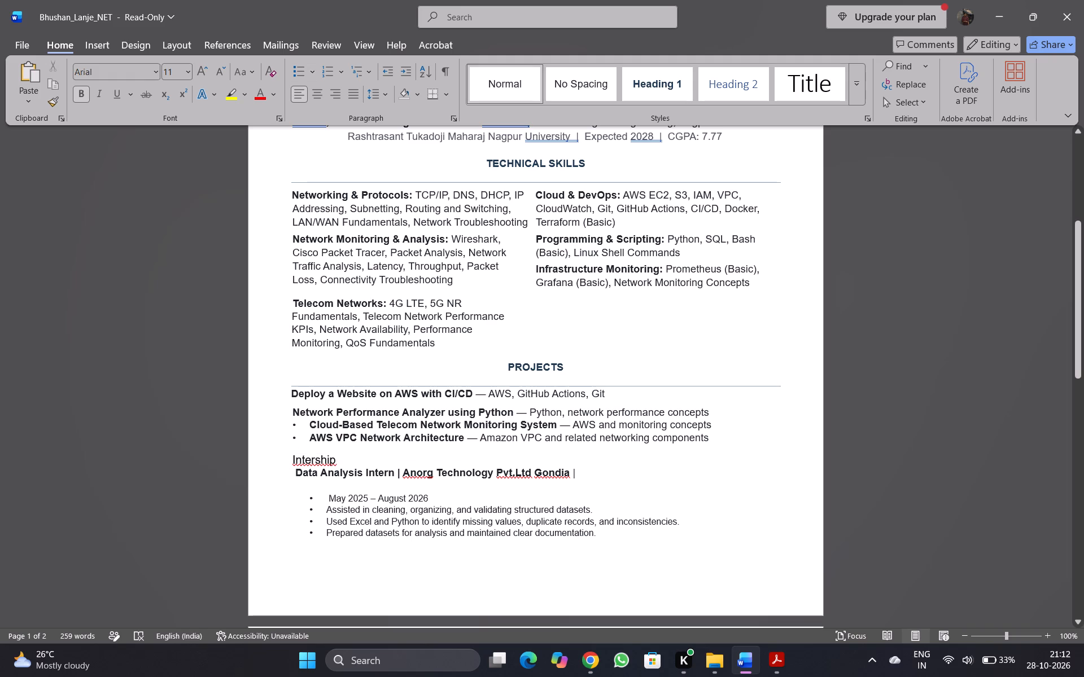
pyautogui.press('Return')
# Look over the resume's layout from the internship bullets on the second page back to the name header.
pyautogui.scroll(-1, 292, 473)
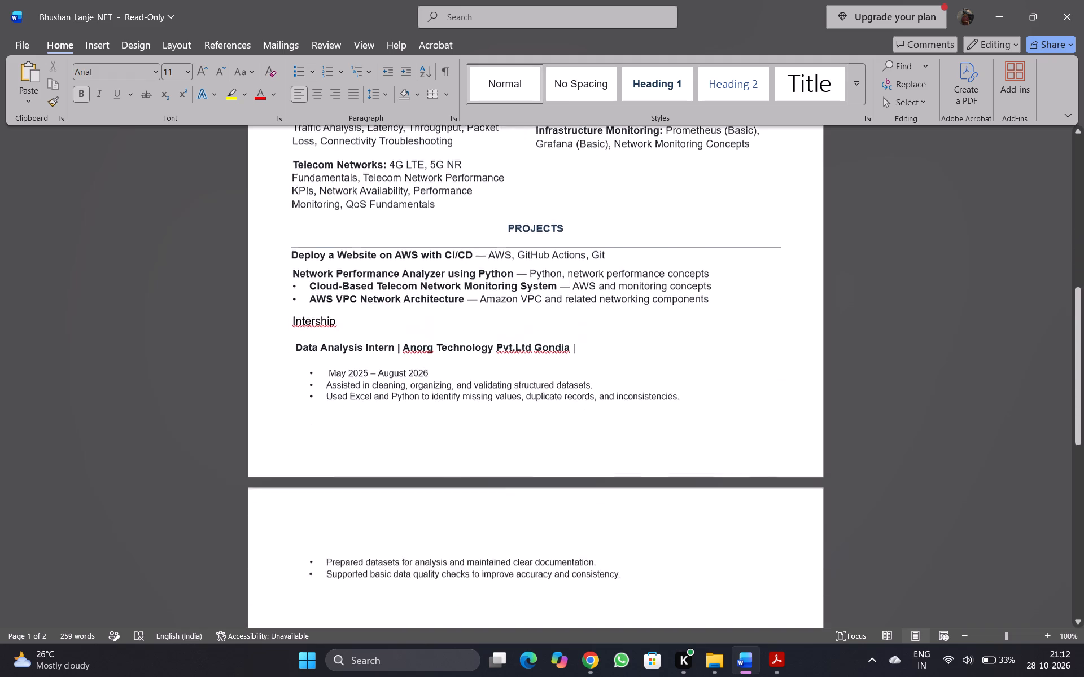
pyautogui.scroll(-2, 292, 473)
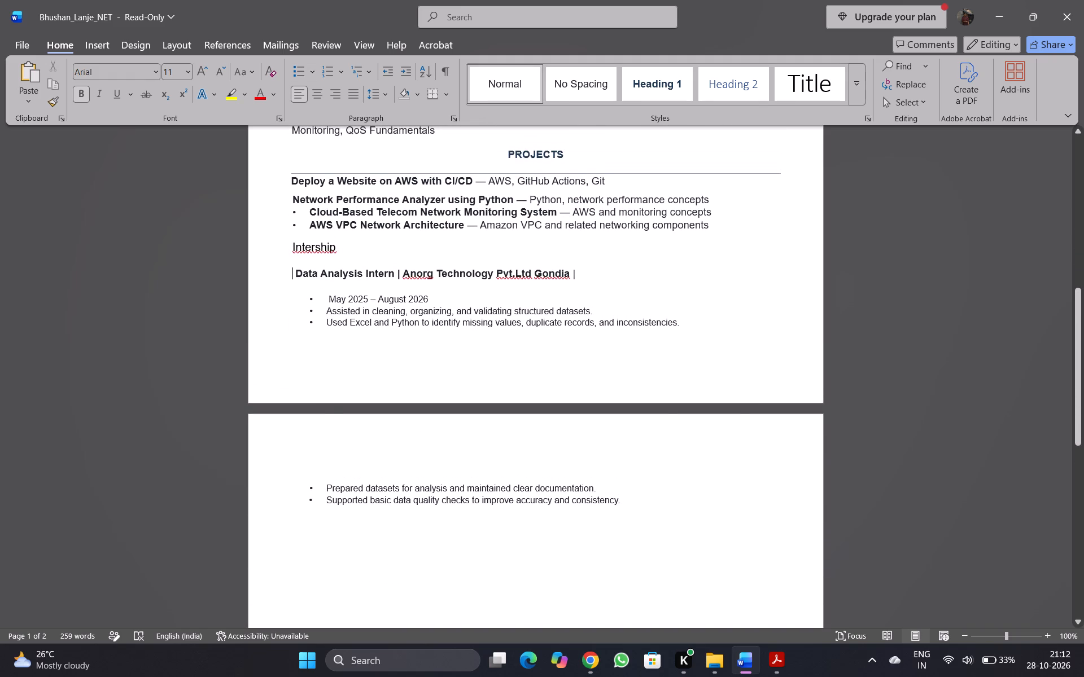
pyautogui.scroll(1, 324, 316)
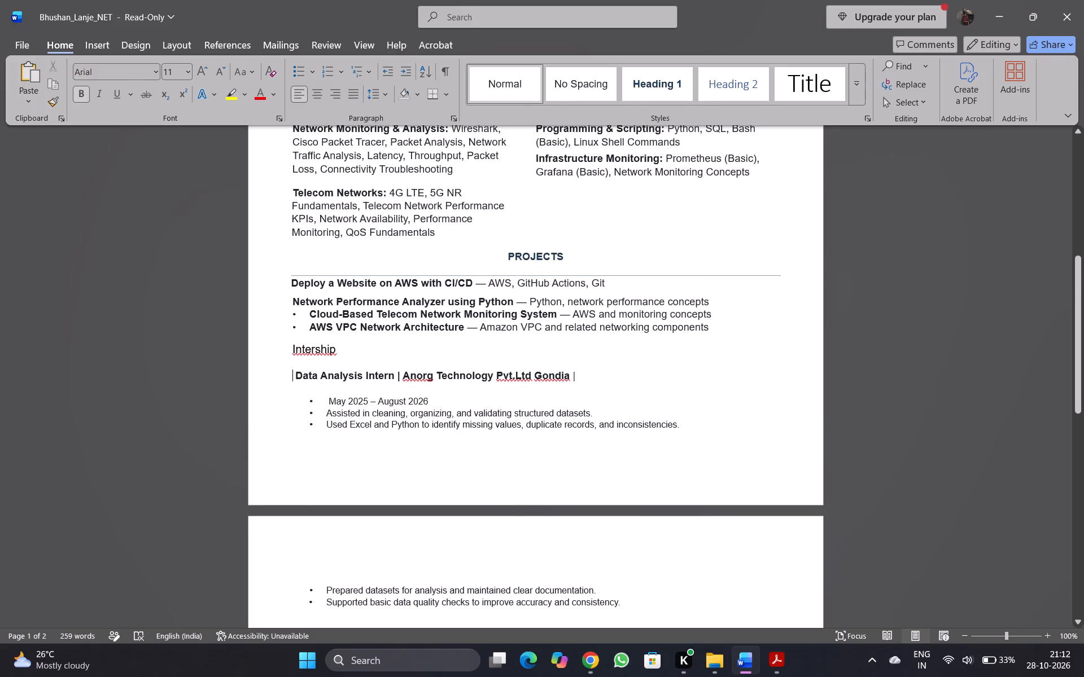
pyautogui.scroll(4, 339, 386)
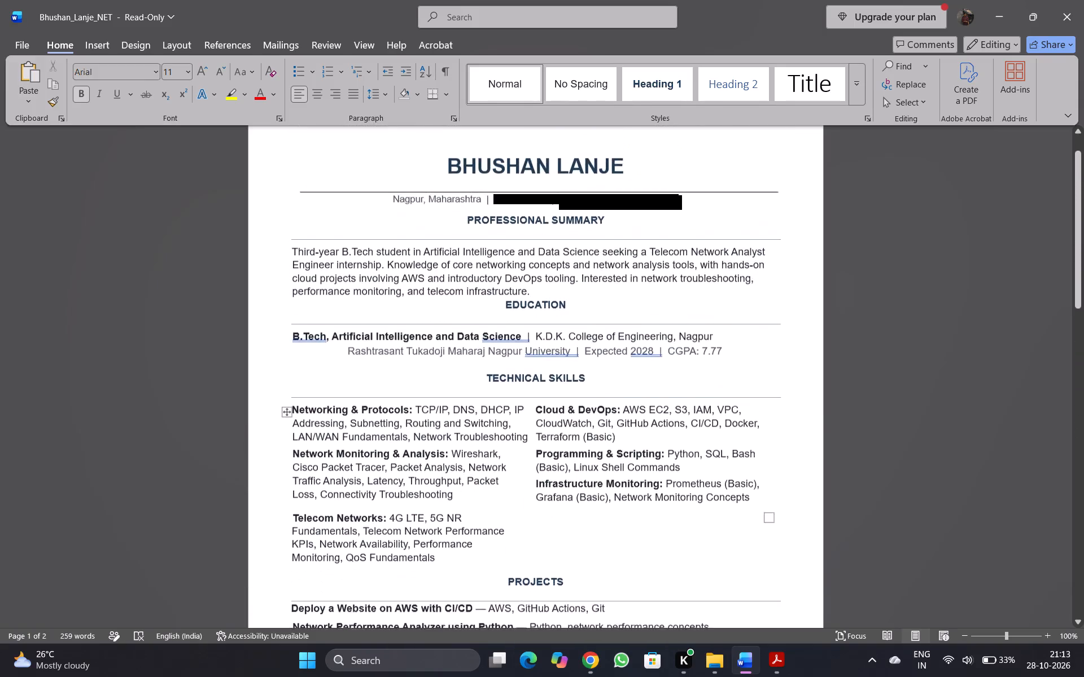
pyautogui.scroll(1, 339, 386)
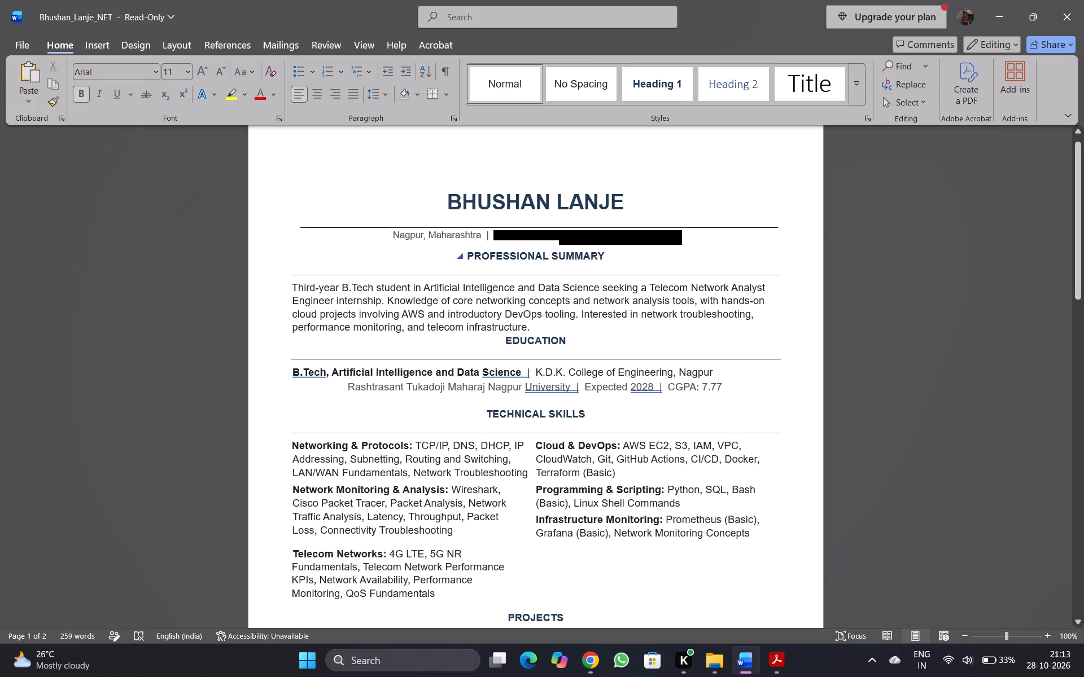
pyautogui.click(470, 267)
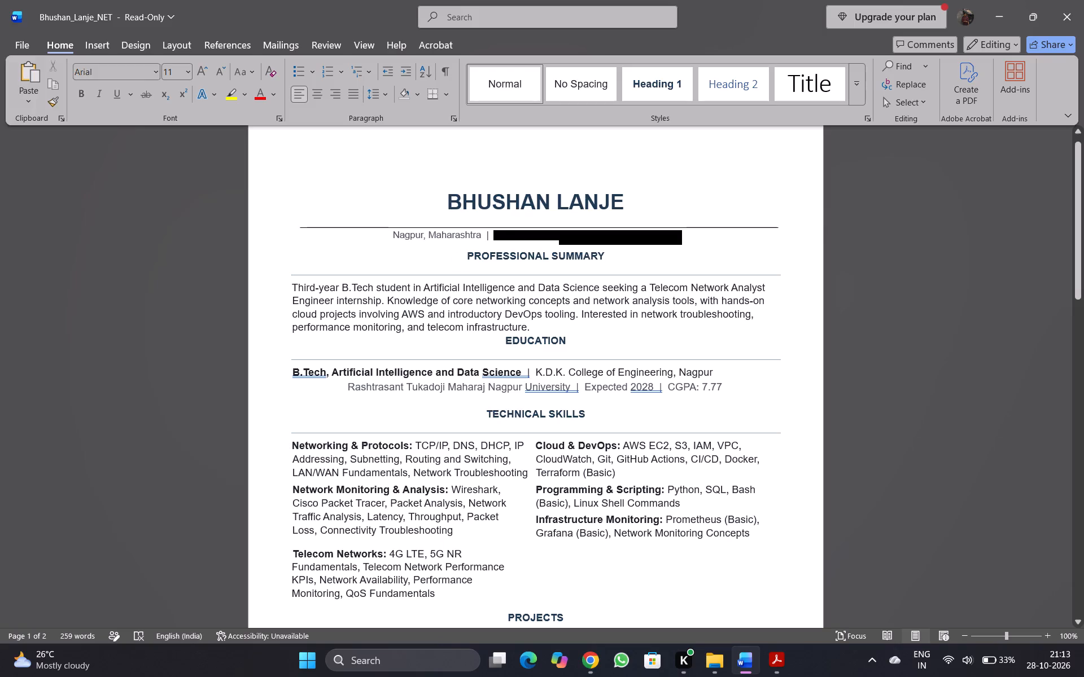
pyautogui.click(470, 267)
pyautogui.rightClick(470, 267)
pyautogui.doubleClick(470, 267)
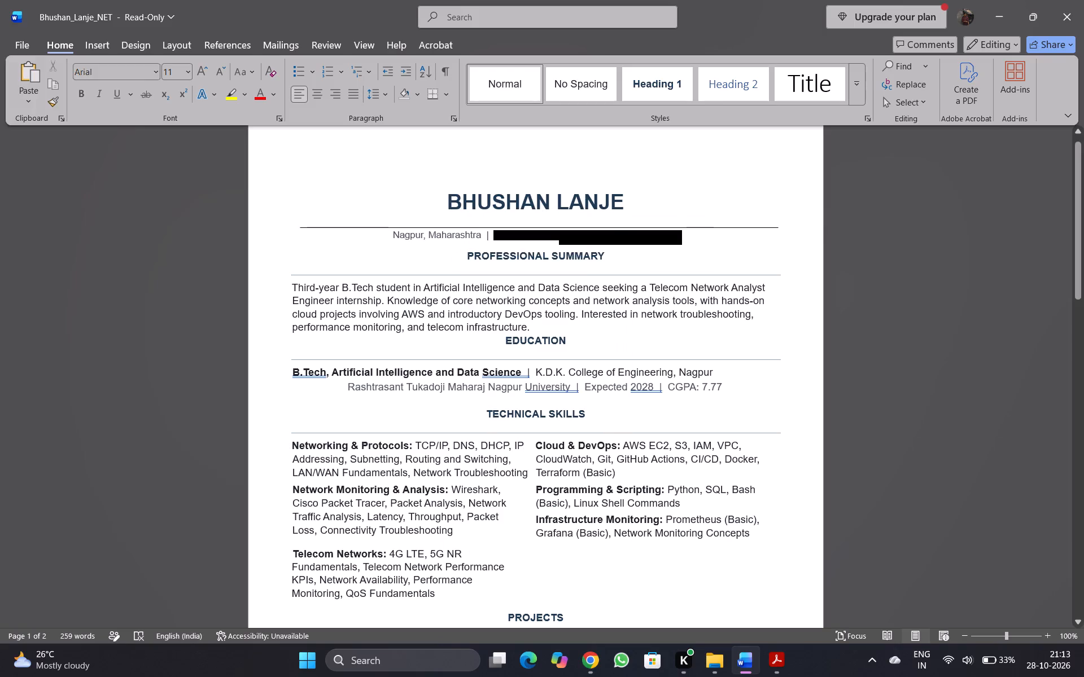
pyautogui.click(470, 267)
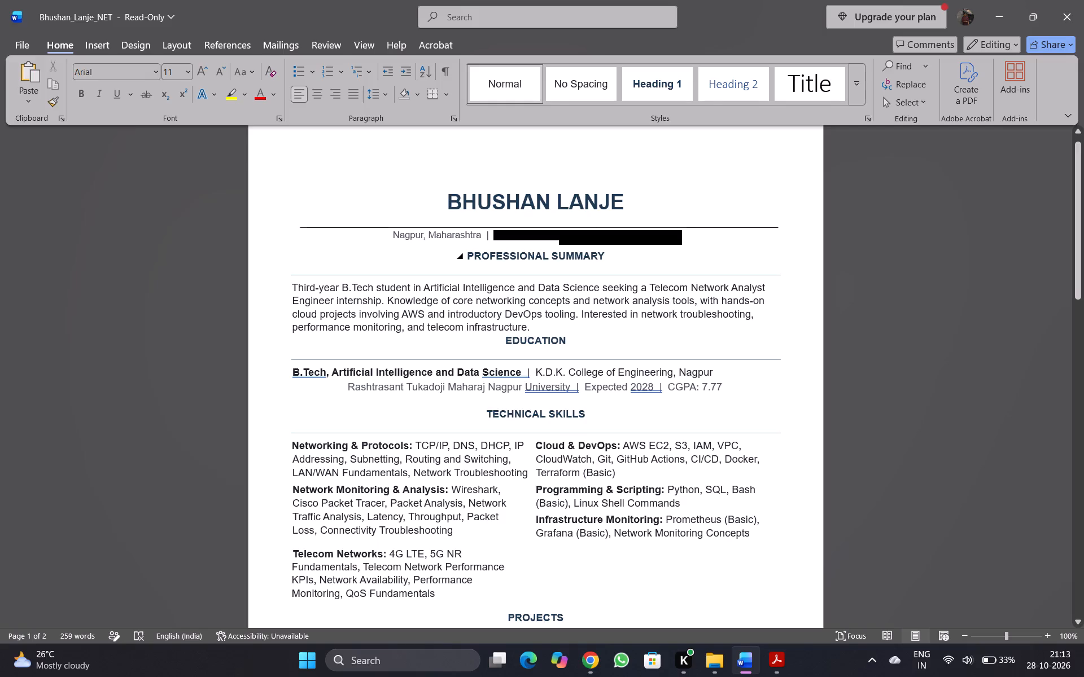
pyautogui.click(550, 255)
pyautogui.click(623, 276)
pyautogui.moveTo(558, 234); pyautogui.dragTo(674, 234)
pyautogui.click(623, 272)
# Switch to Chrome, open the GitHub shortcut in a new tab, and copy the profile part of its address without the repository name.
pyautogui.click(589, 665)
pyautogui.click(403, 659)
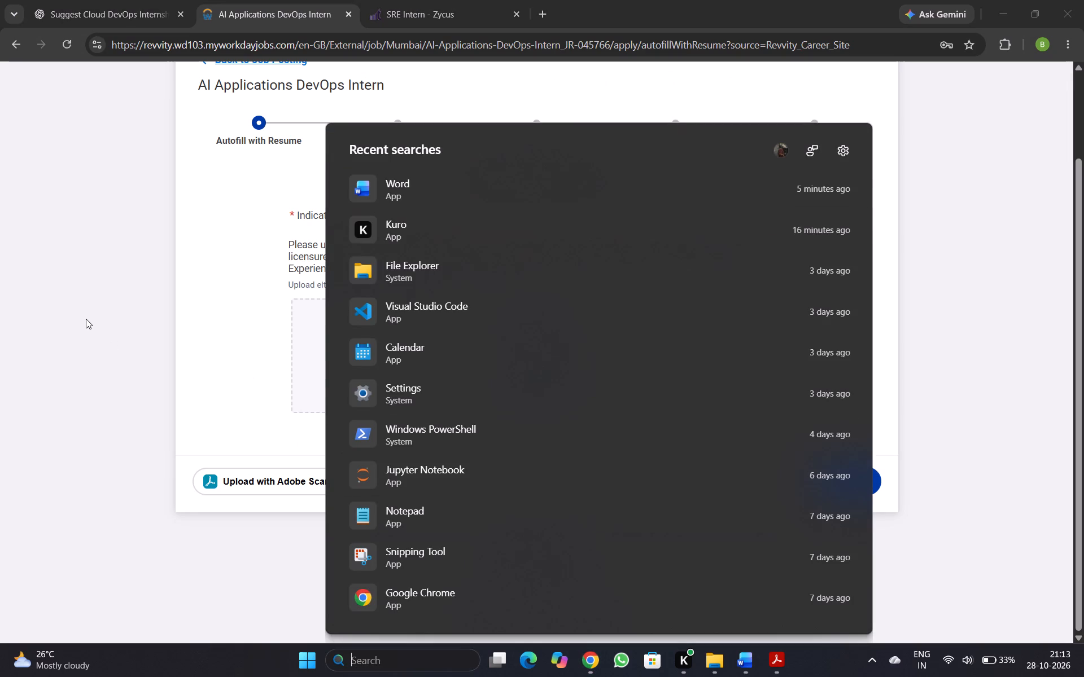
pyautogui.click(86, 319)
pyautogui.click(539, 12)
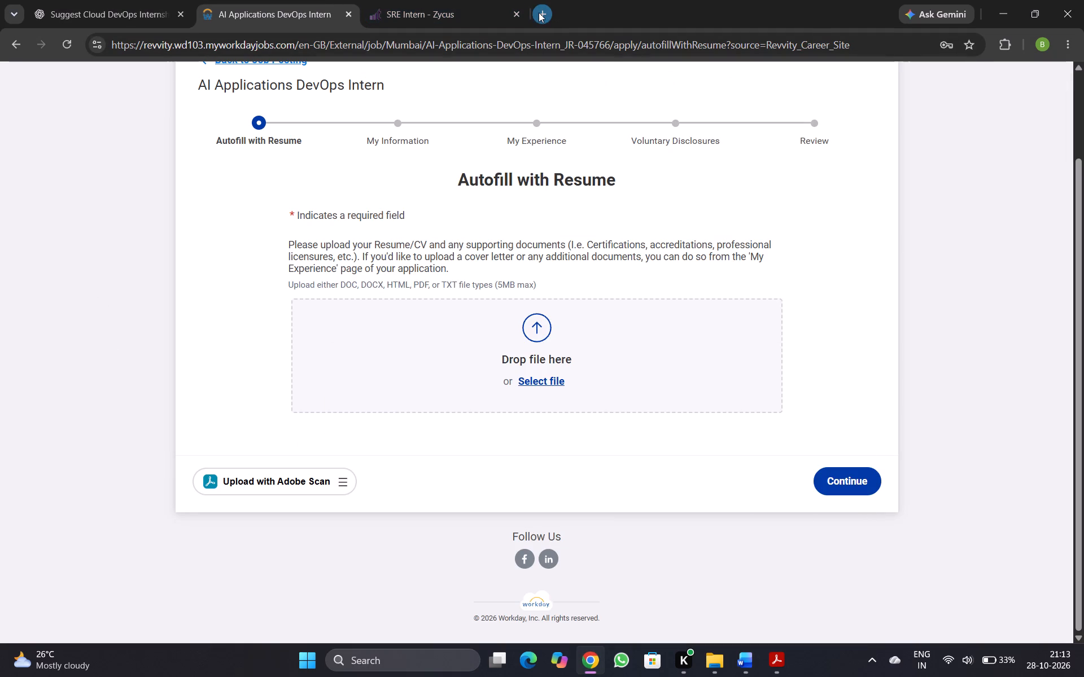
pyautogui.click(445, 48)
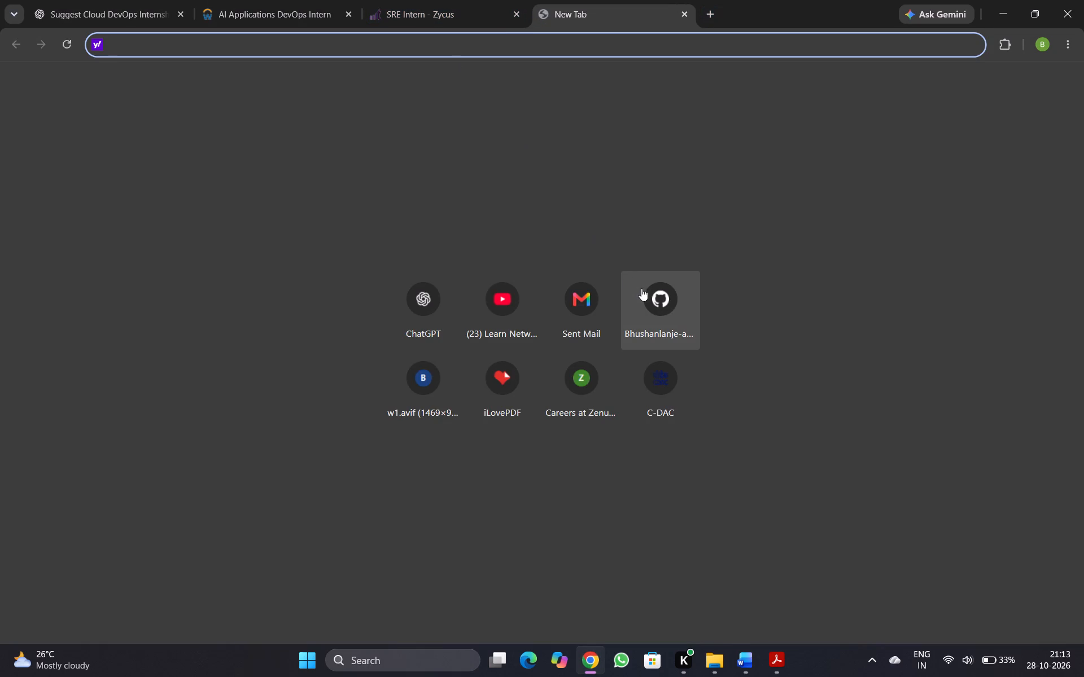
pyautogui.click(680, 307)
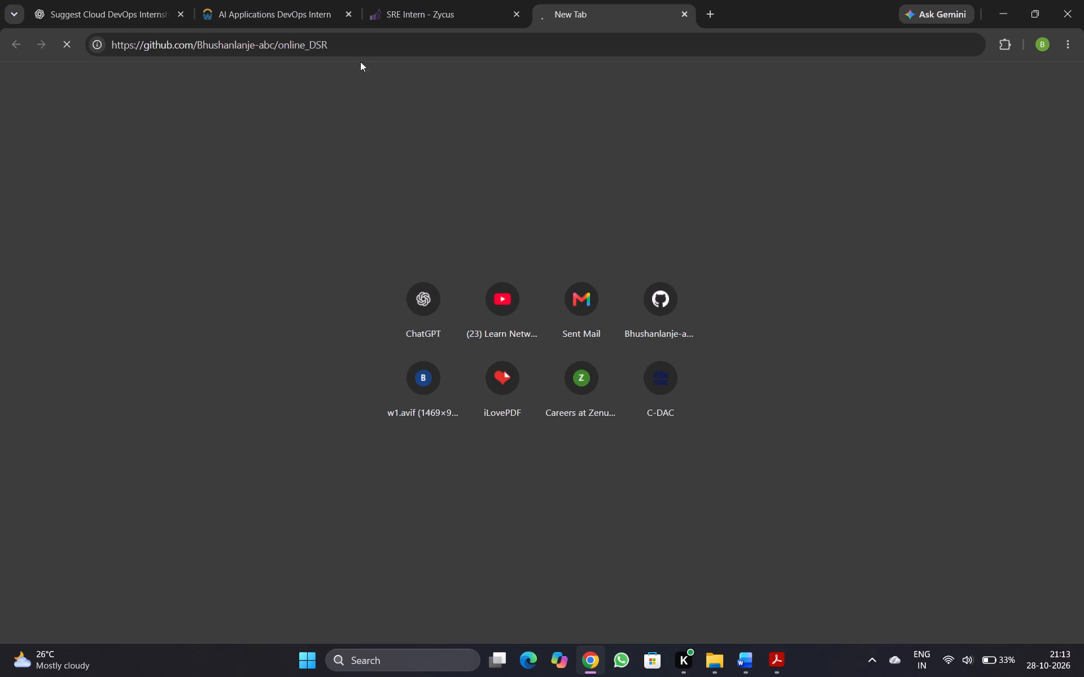
pyautogui.moveTo(273, 45); pyautogui.dragTo(108, 46)
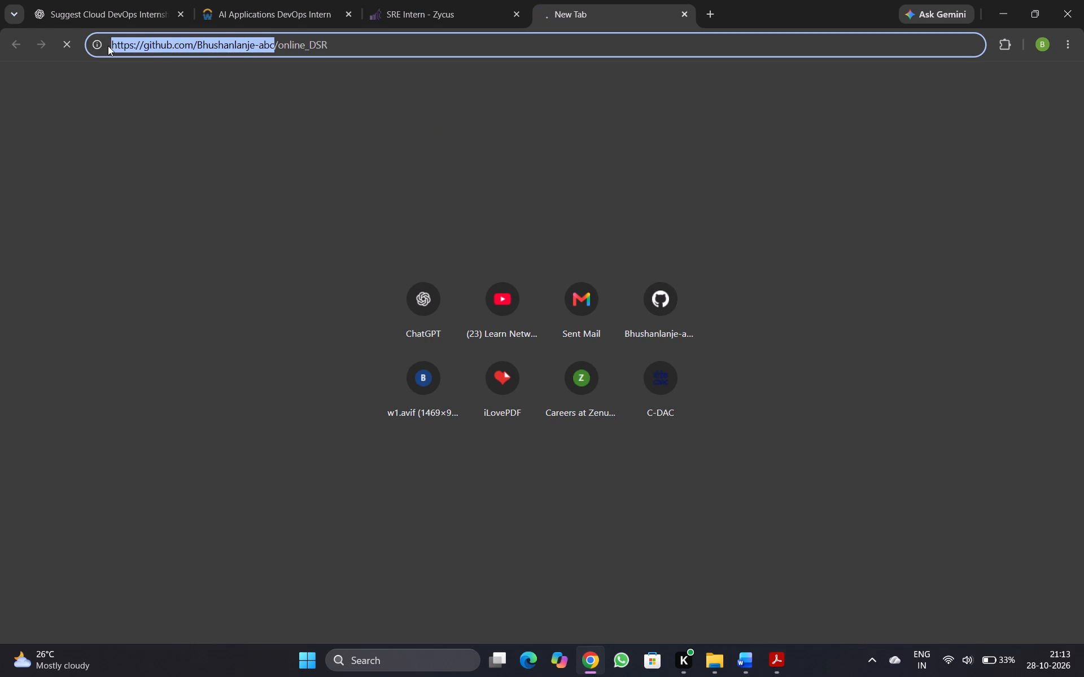
pyautogui.hotkey('ctrl', 'c')
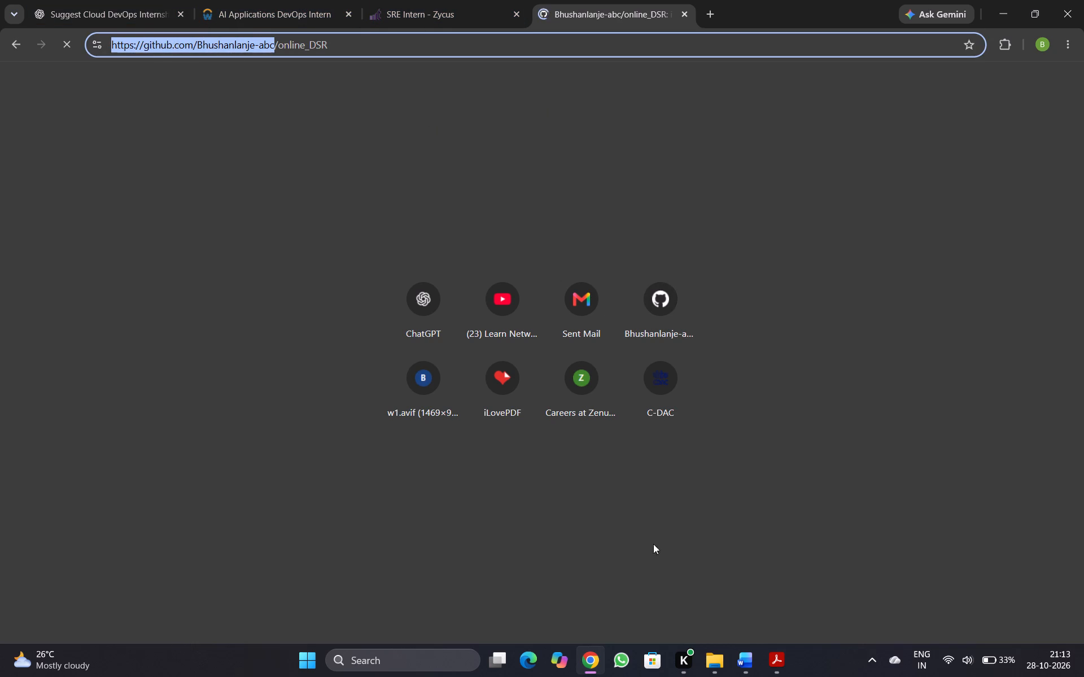
# Back in Word, replace the last item of the contact line under the resume's name with the copied GitHub profile link.
pyautogui.click(746, 669)
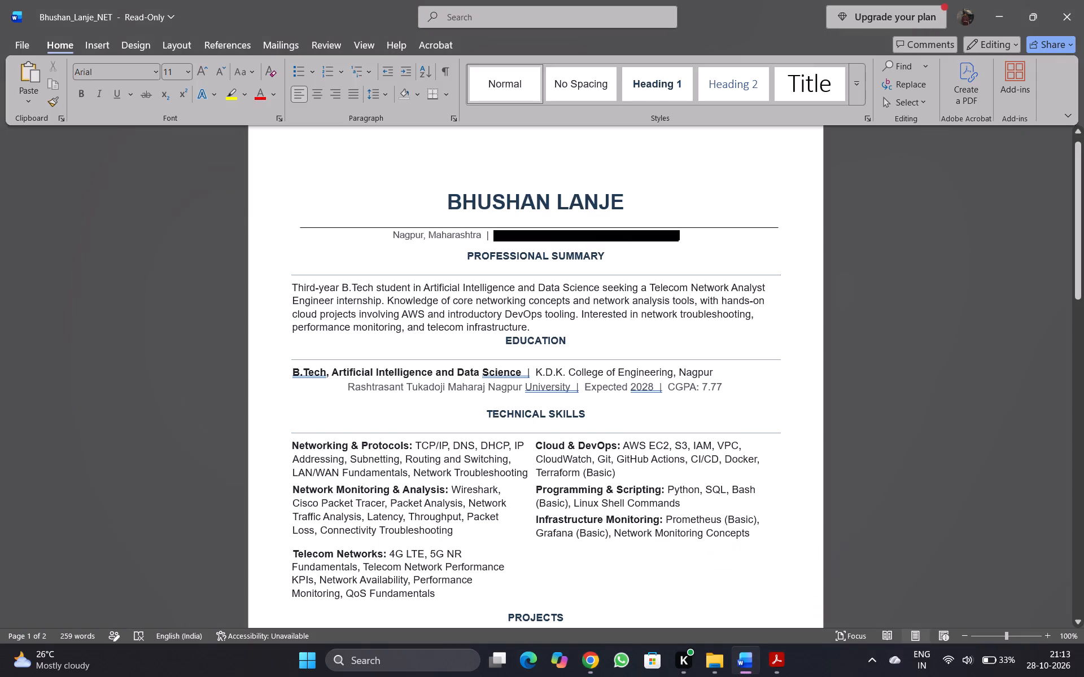
pyautogui.moveTo(558, 232); pyautogui.dragTo(589, 236)
pyautogui.moveTo(589, 236); pyautogui.dragTo(685, 237)
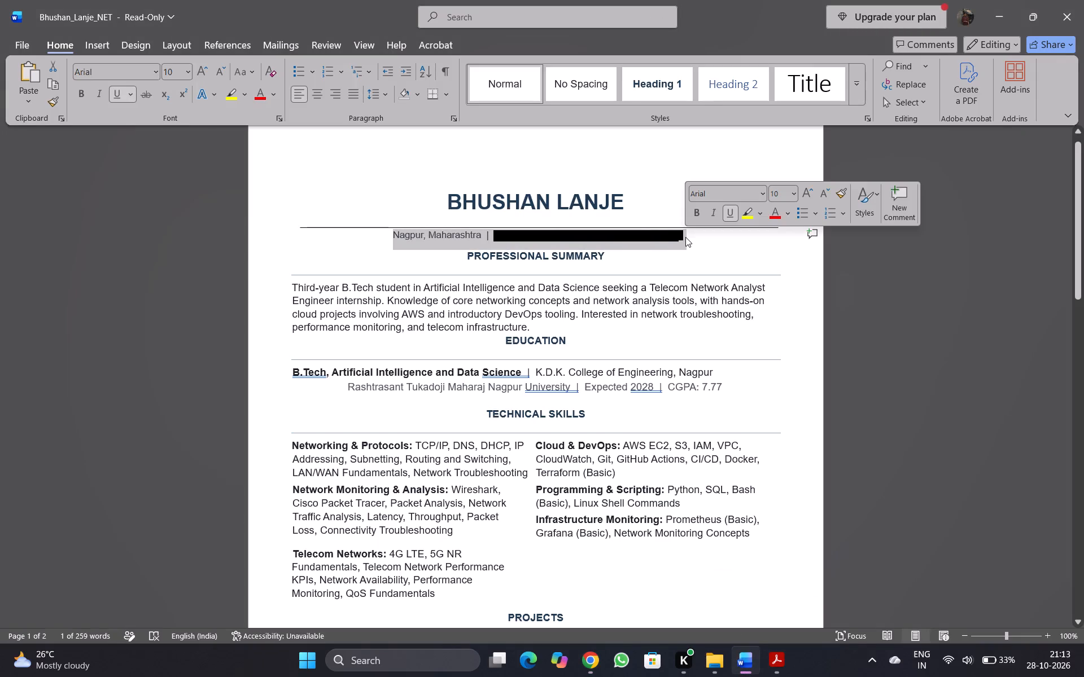
pyautogui.click(685, 237)
pyautogui.moveTo(558, 235); pyautogui.dragTo(675, 232)
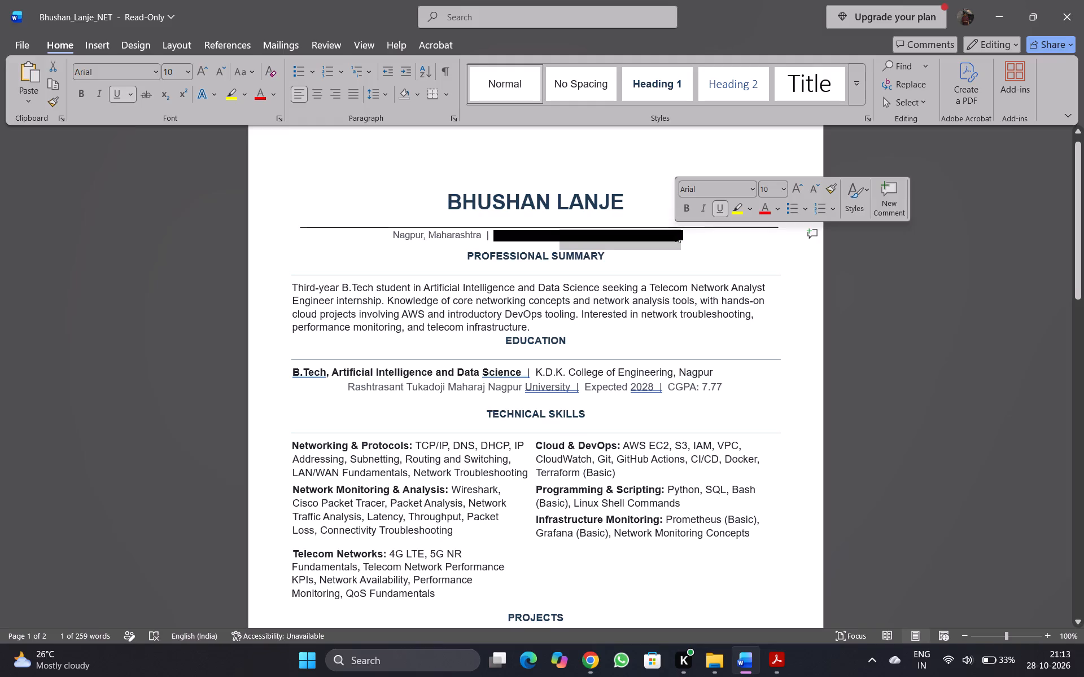
pyautogui.hotkey('ctrl', 'v')
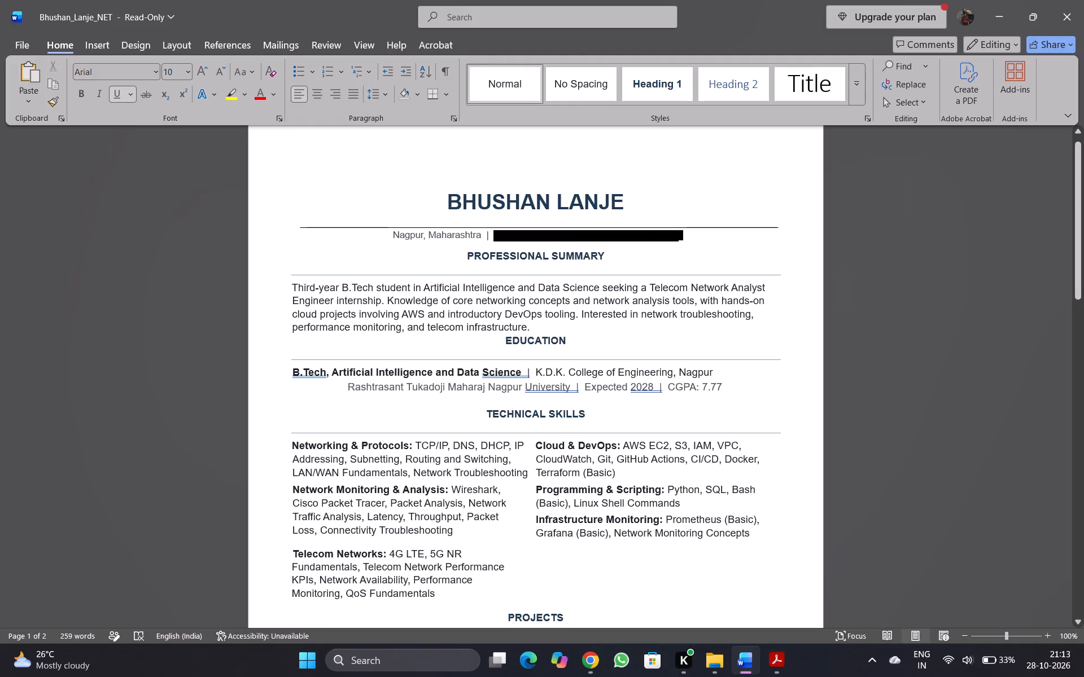
pyautogui.moveTo(683, 239); pyautogui.dragTo(580, 236)
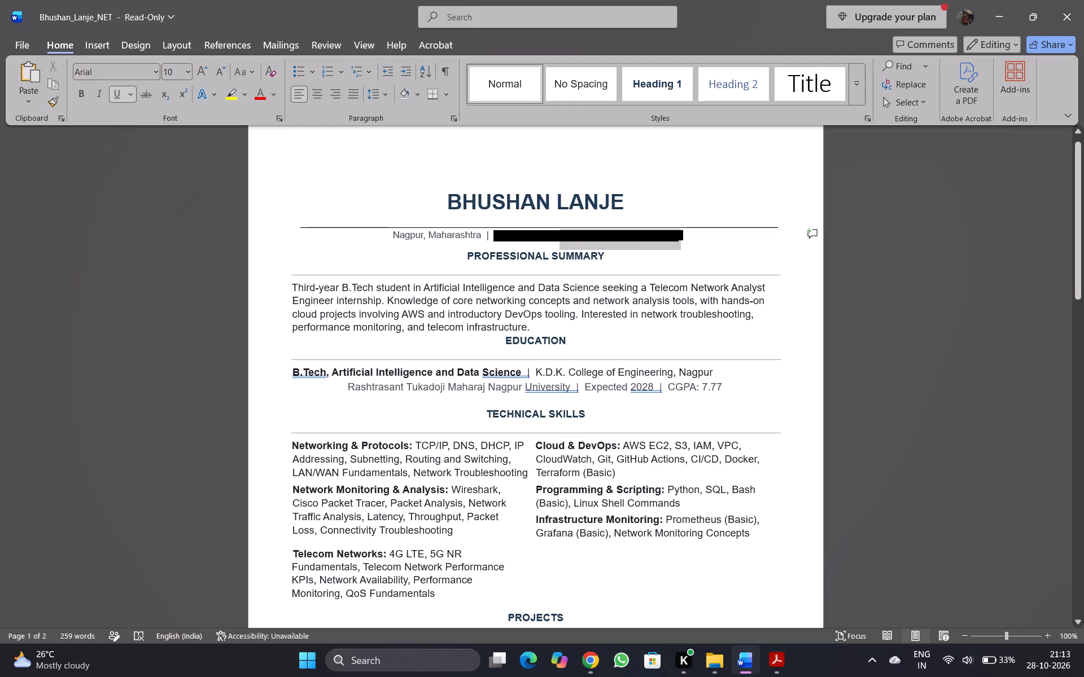
pyautogui.moveTo(580, 236); pyautogui.dragTo(568, 235)
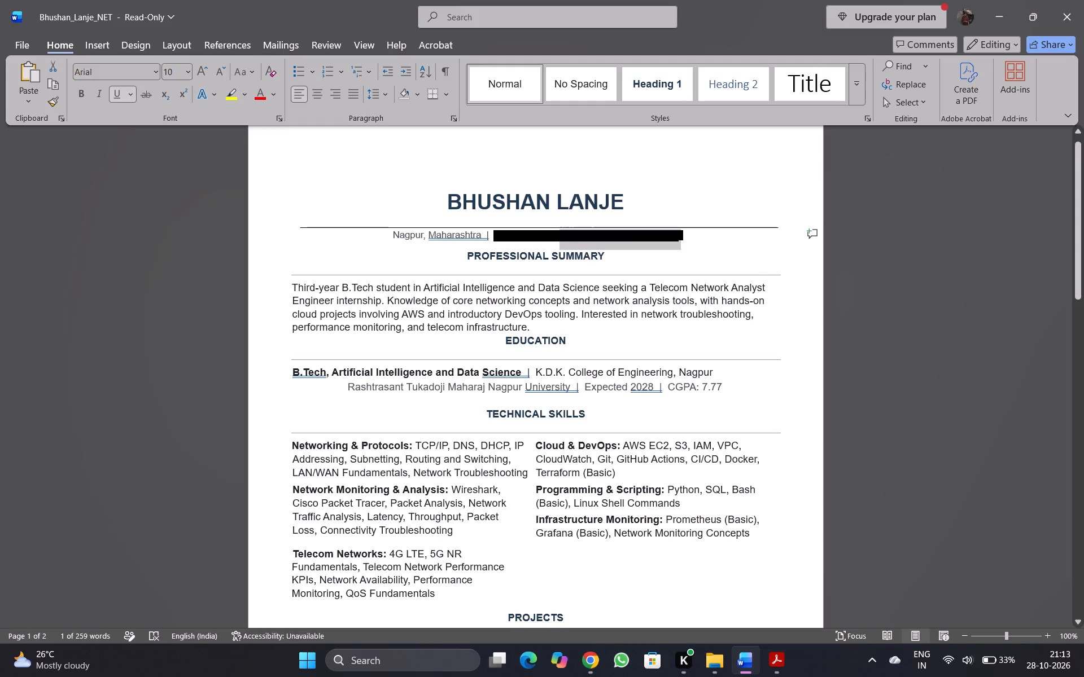
pyautogui.hotkey('ctrl', 'v')
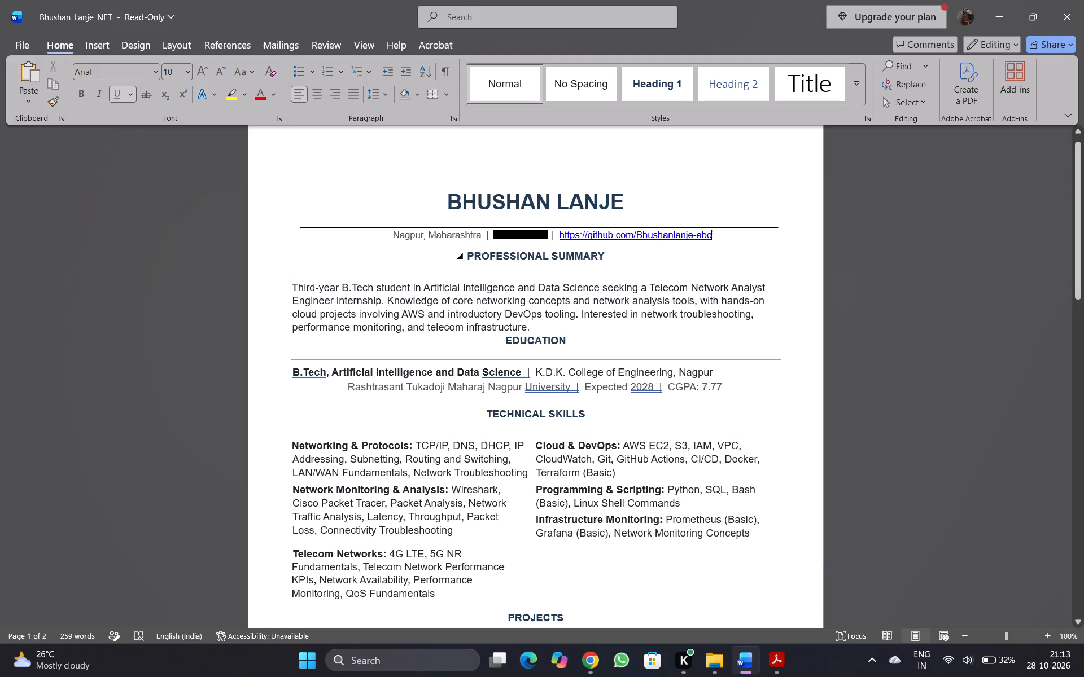
pyautogui.click(641, 252)
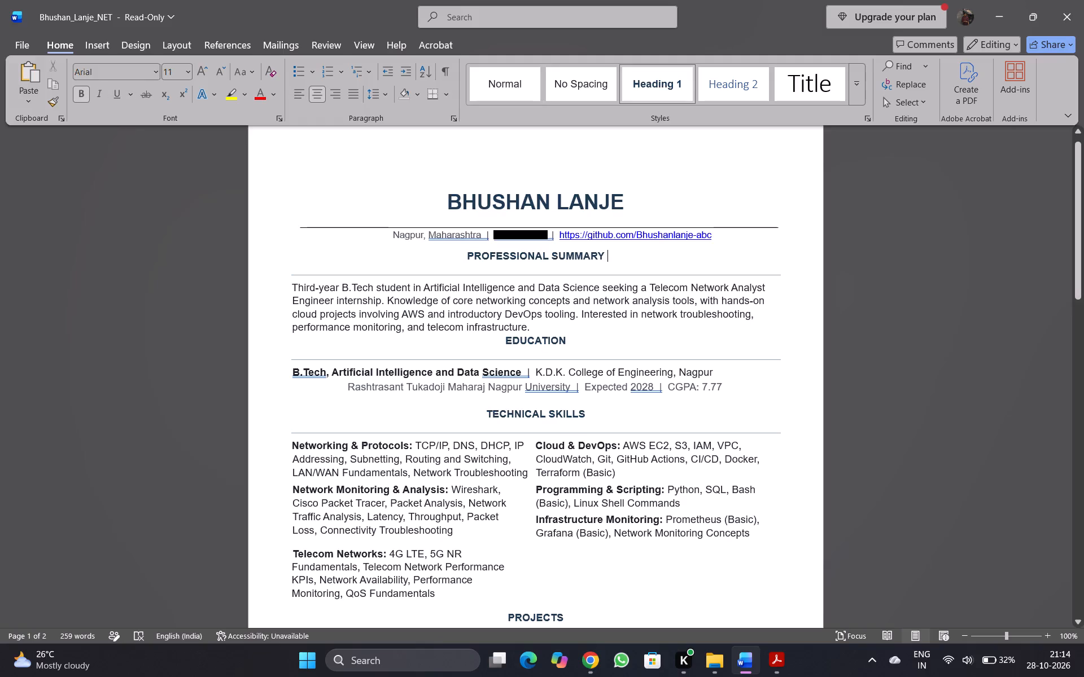
pyautogui.click(231, 258)
pyautogui.click(154, 416)
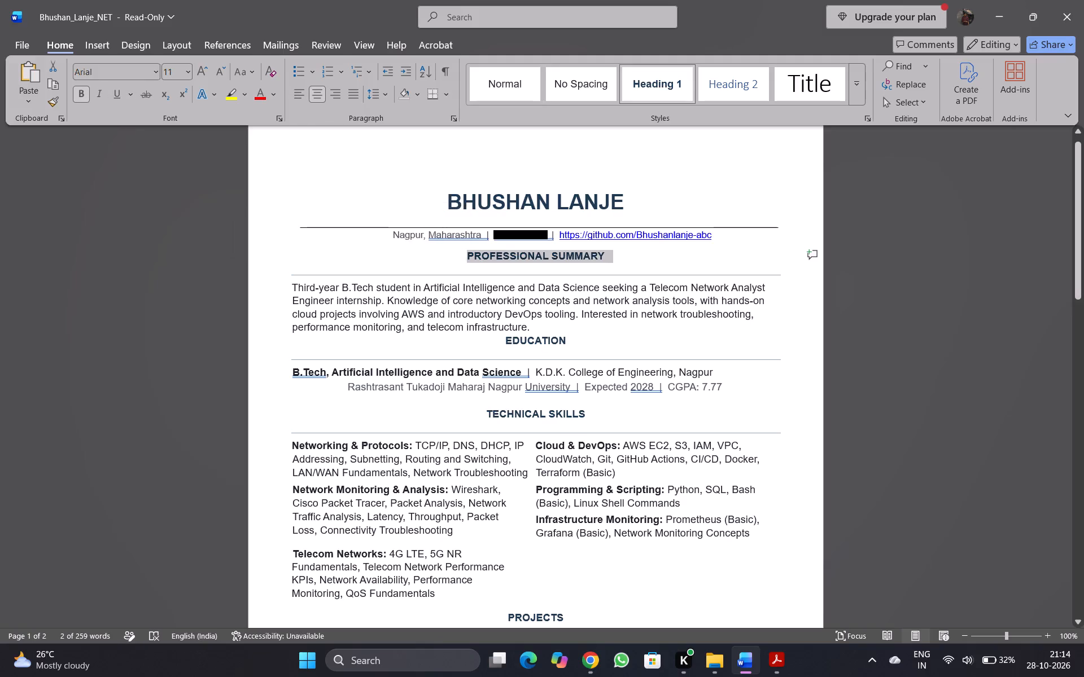
pyautogui.click(518, 485)
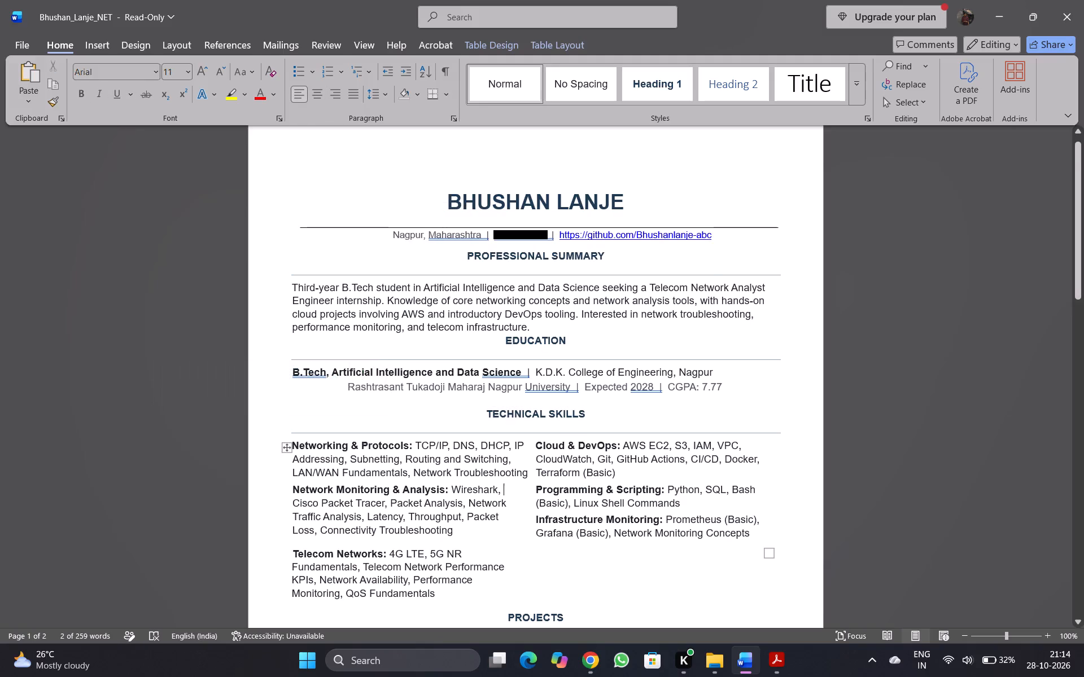
# Copy the formatting of the "PROJECTS" heading onto the "Intership" heading with Format Painter.
pyautogui.scroll(-4, 518, 485)
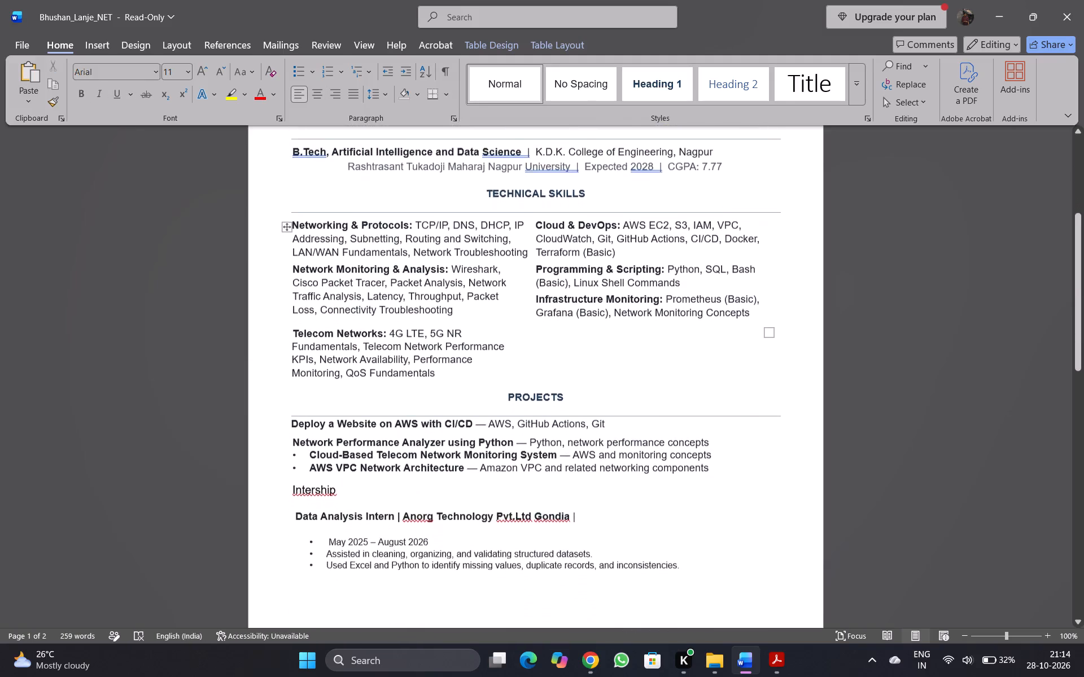
pyautogui.scroll(-1, 518, 485)
pyautogui.scroll(1, 413, 463)
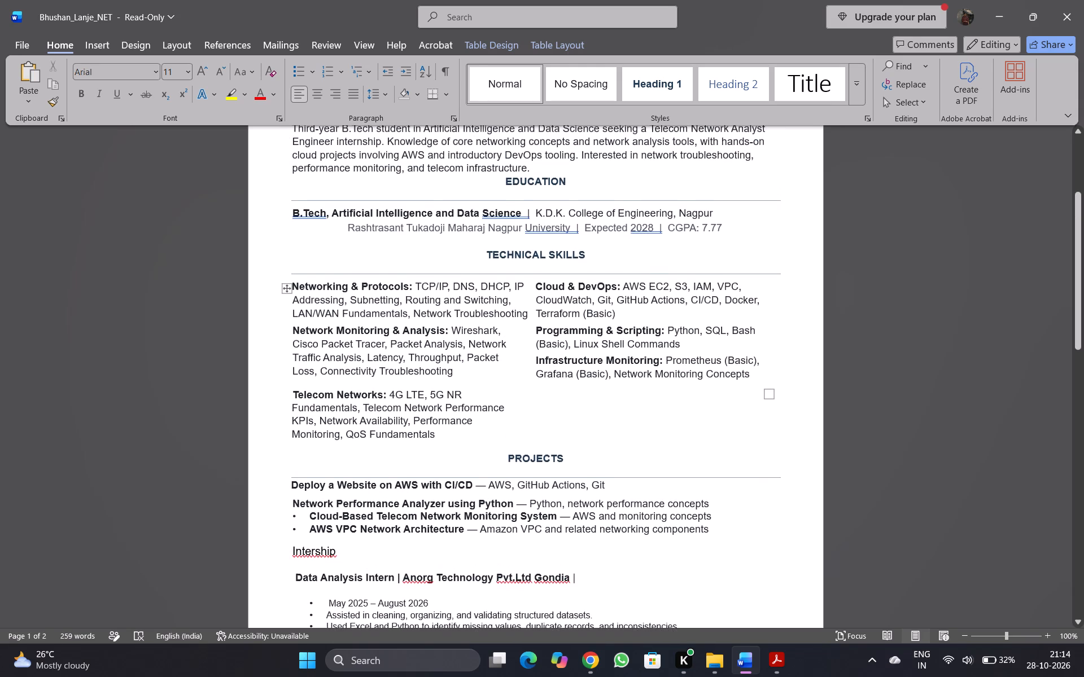
pyautogui.moveTo(506, 455); pyautogui.dragTo(552, 455)
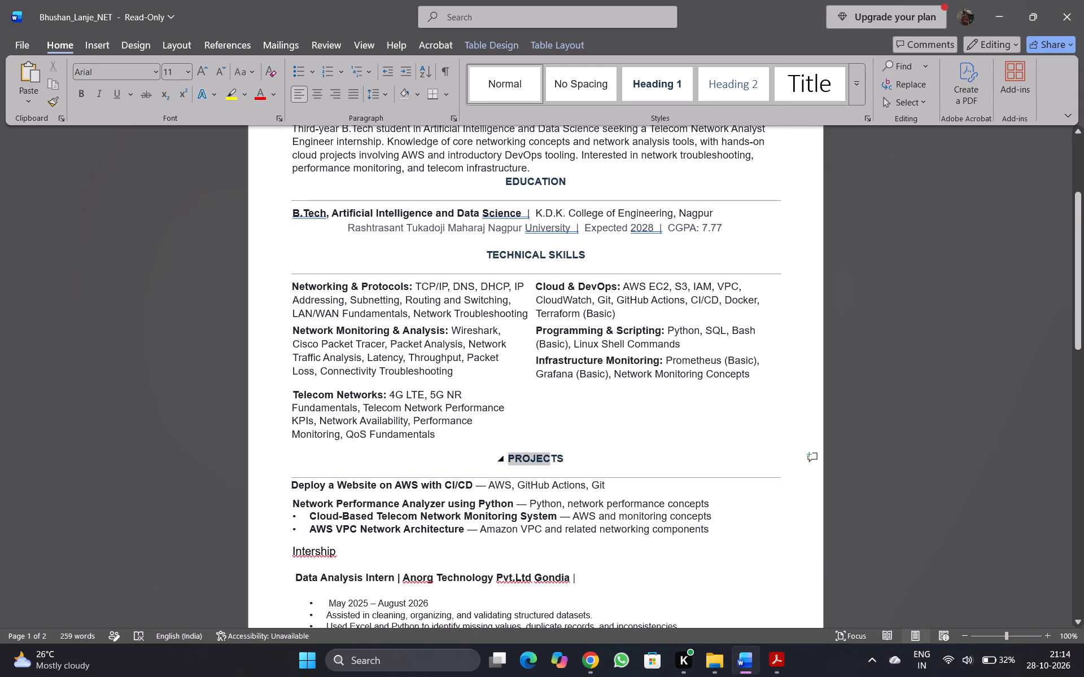
pyautogui.moveTo(552, 455); pyautogui.dragTo(565, 455)
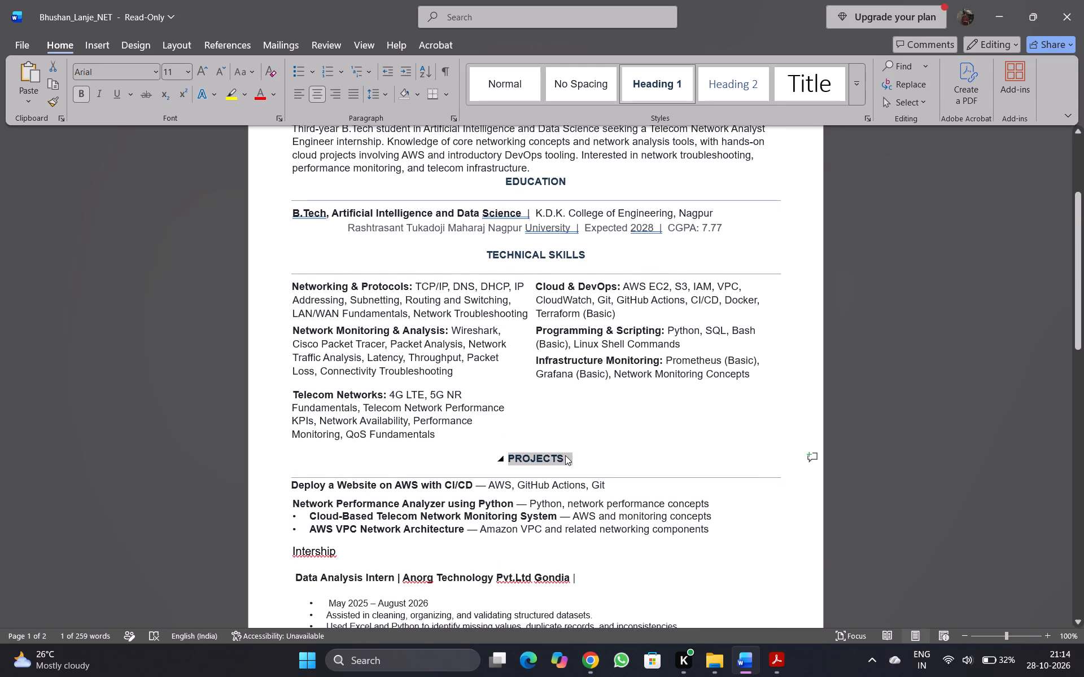
pyautogui.click(433, 451)
pyautogui.moveTo(509, 461); pyautogui.dragTo(540, 464)
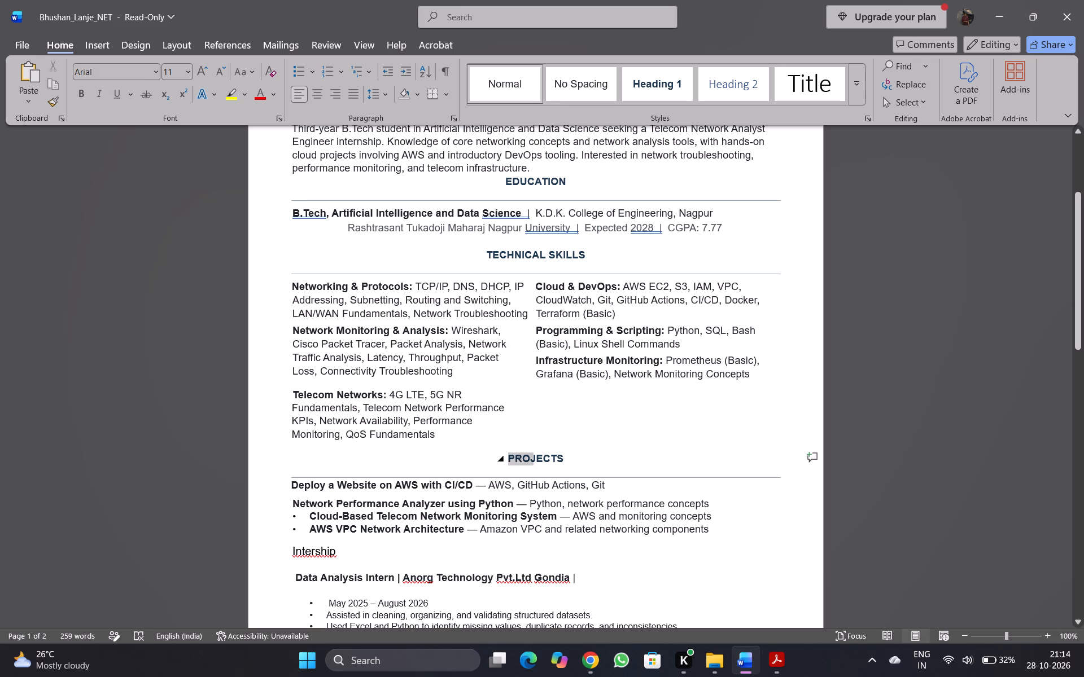
pyautogui.moveTo(540, 464); pyautogui.dragTo(567, 461)
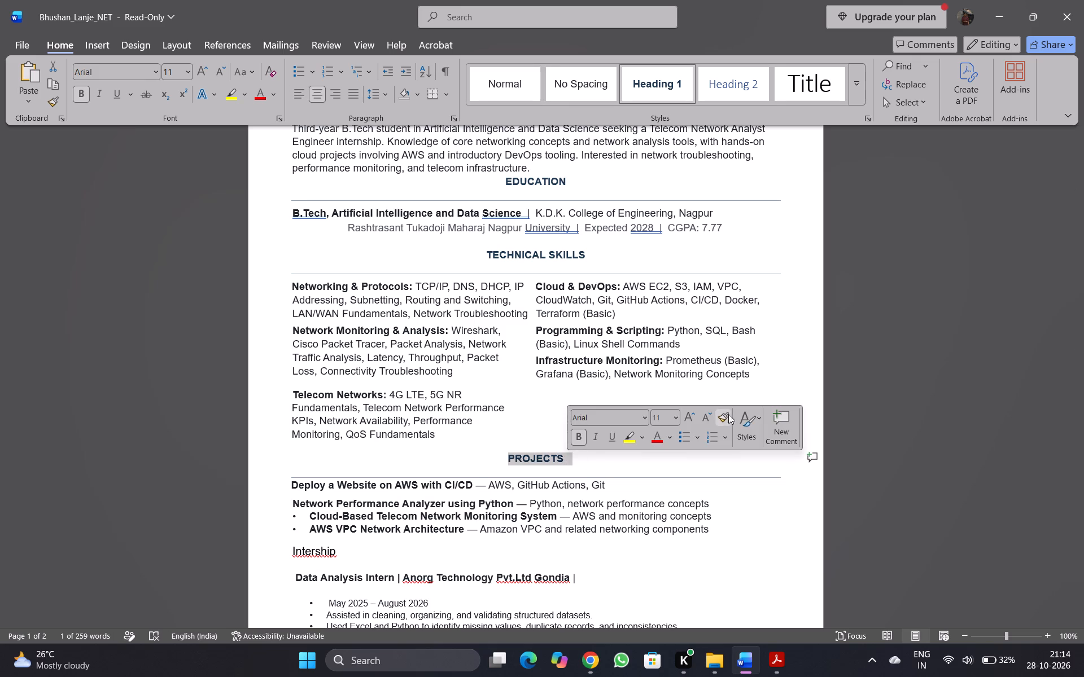
pyautogui.click(719, 414)
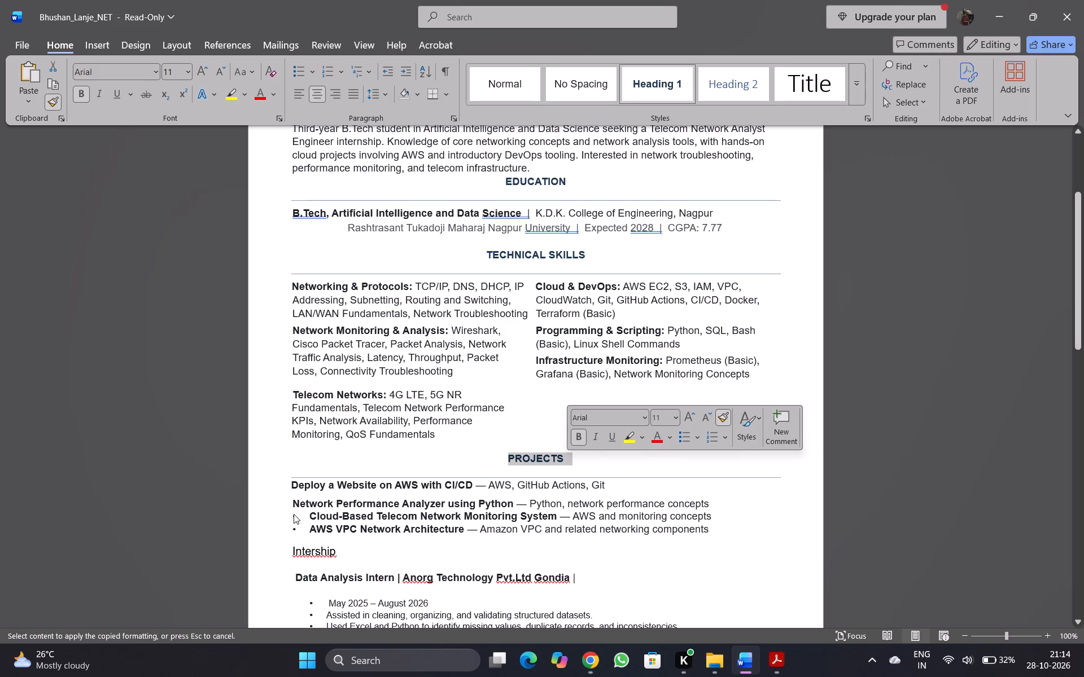
pyautogui.scroll(-1, 294, 516)
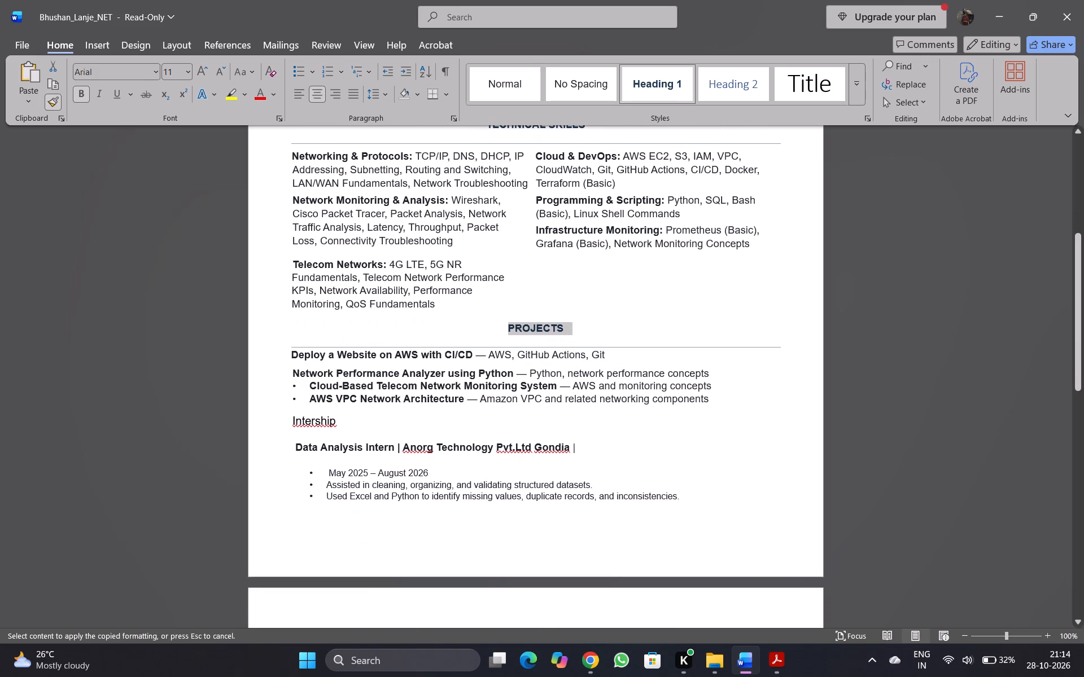
pyautogui.moveTo(298, 417); pyautogui.dragTo(342, 417)
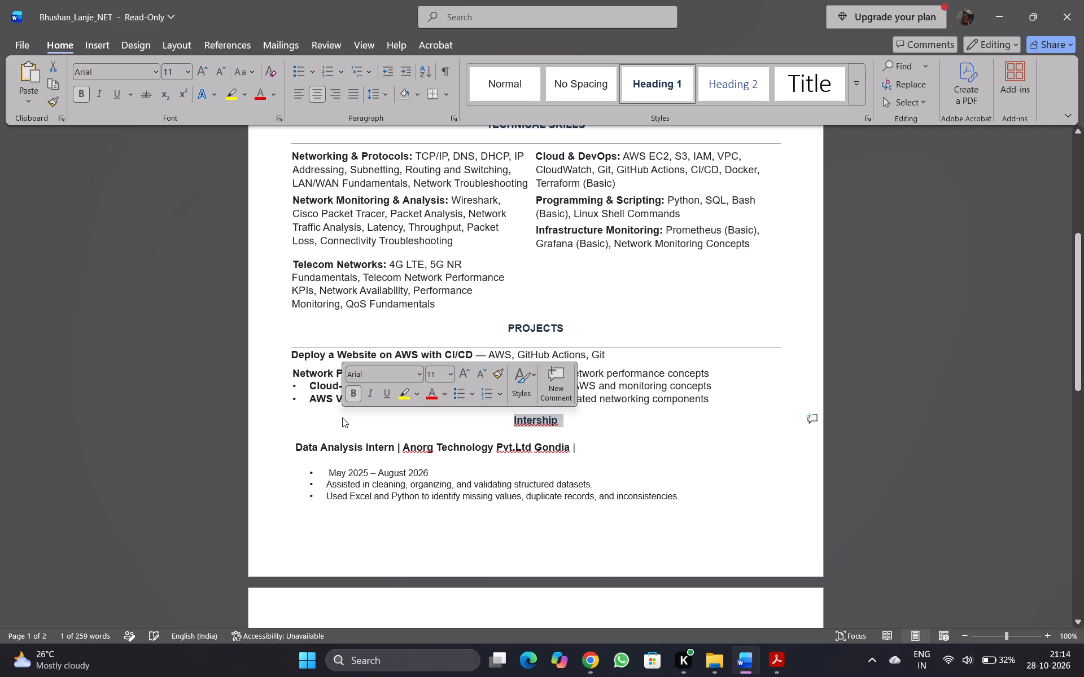
pyautogui.click(379, 430)
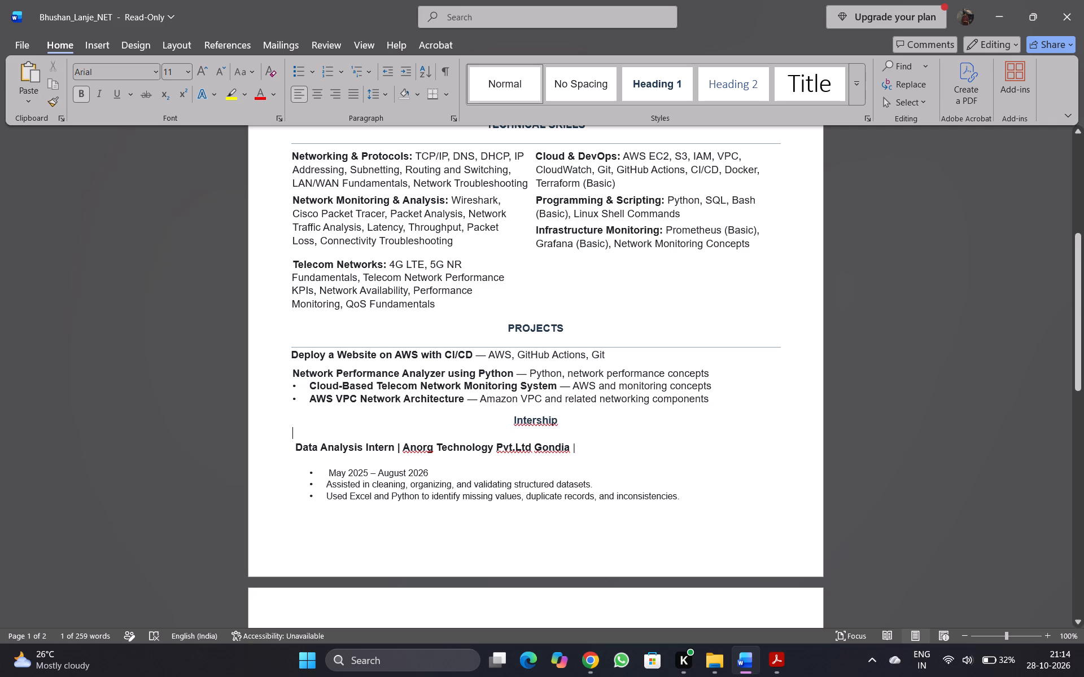
pyautogui.click(609, 438)
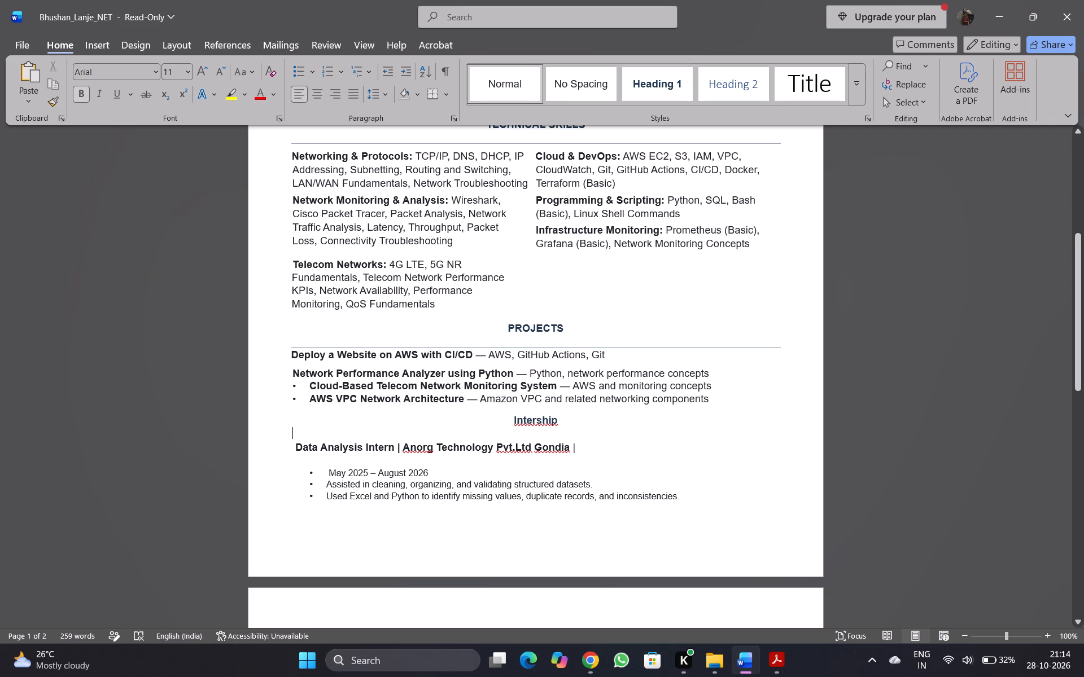
# Correct the spelling of the "Intership" heading to "Internship".
pyautogui.click(536, 421)
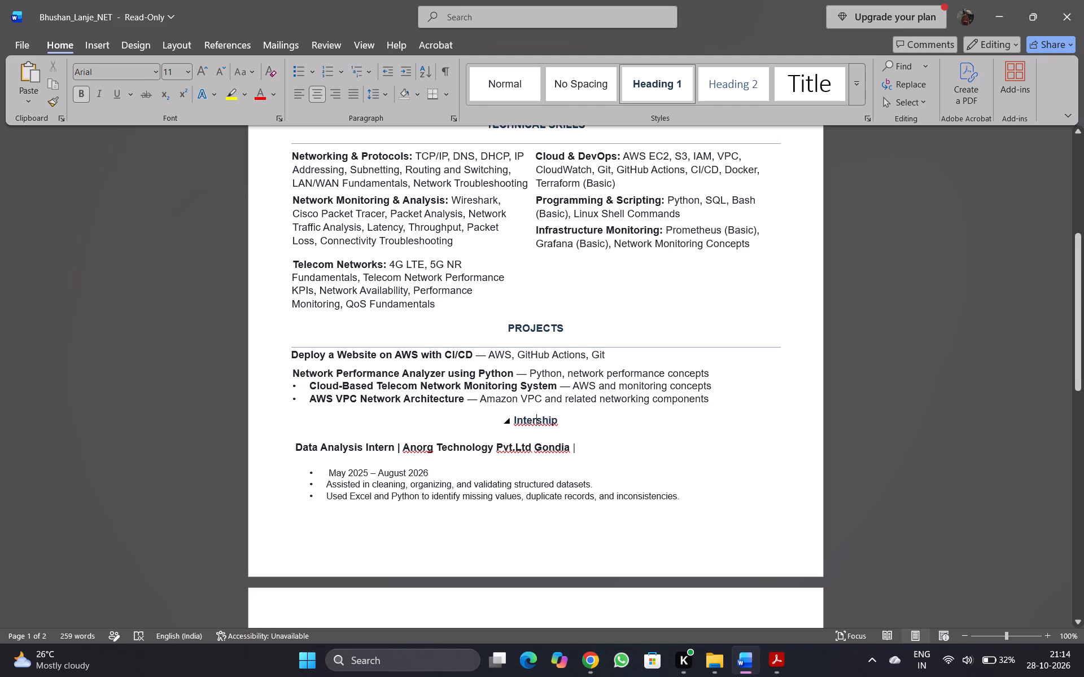
pyautogui.press('n')
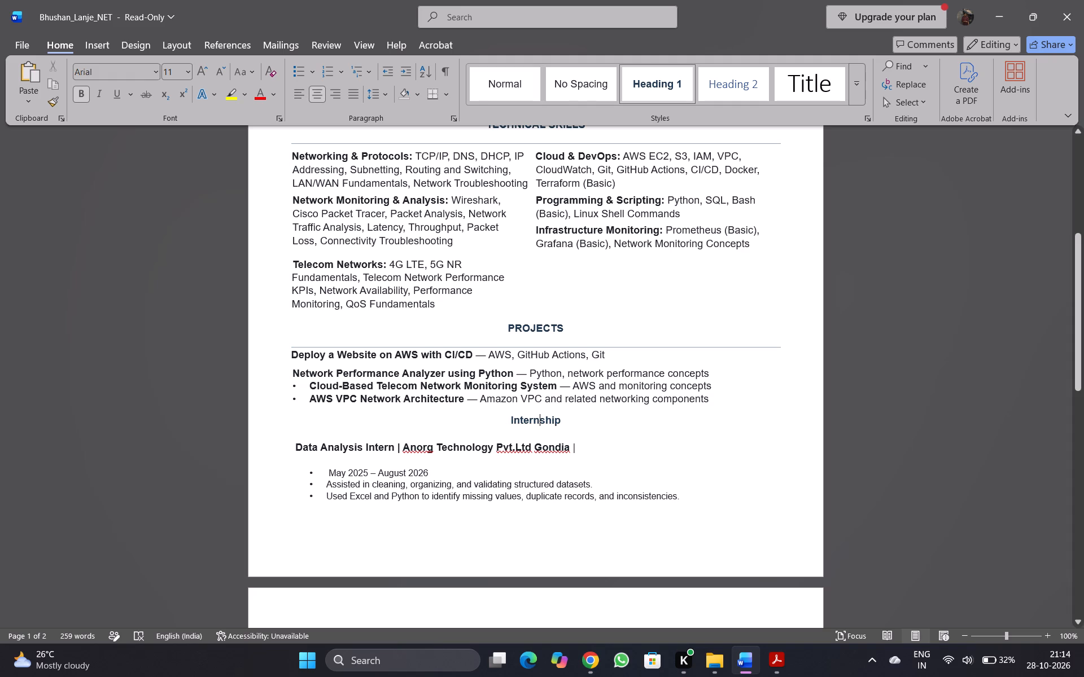
pyautogui.click(602, 432)
# Insert two line breaks before the "Deploy a Website on AWS with CI/CD" project under the "PROJECTS" heading.
pyautogui.click(292, 352)
pyautogui.press('Return')
pyautogui.press('Return')
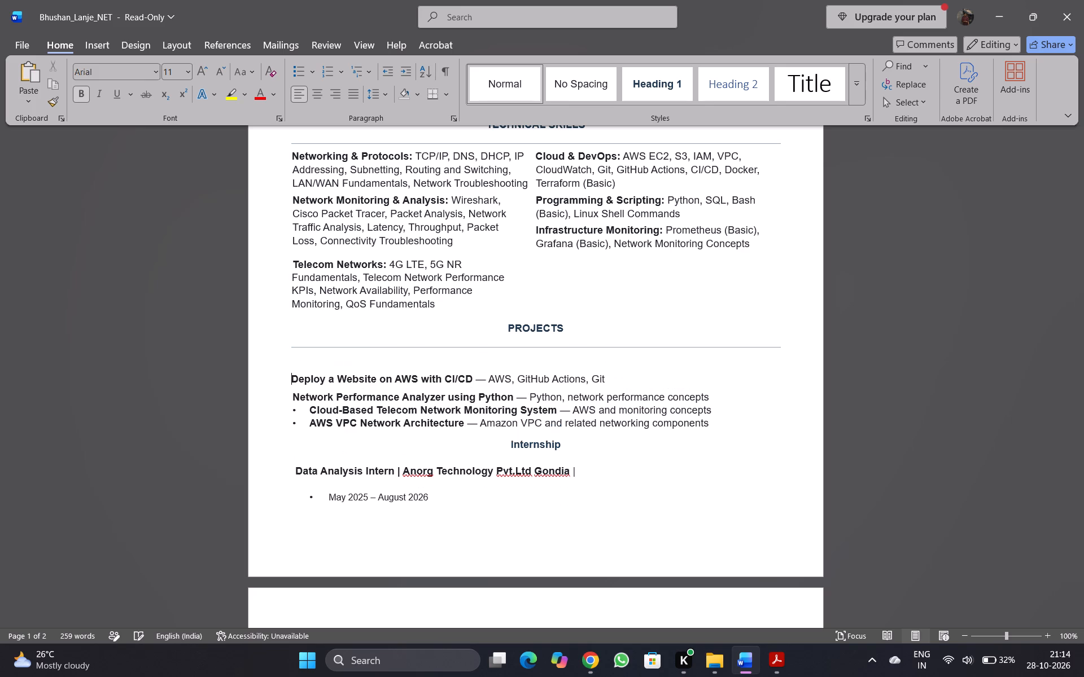
# Indent the "Network Performance Analyzer using Python" project line by four spaces.
pyautogui.click(289, 398)
pyautogui.press('space')
pyautogui.press('space')
pyautogui.press('space')
pyautogui.press('space')
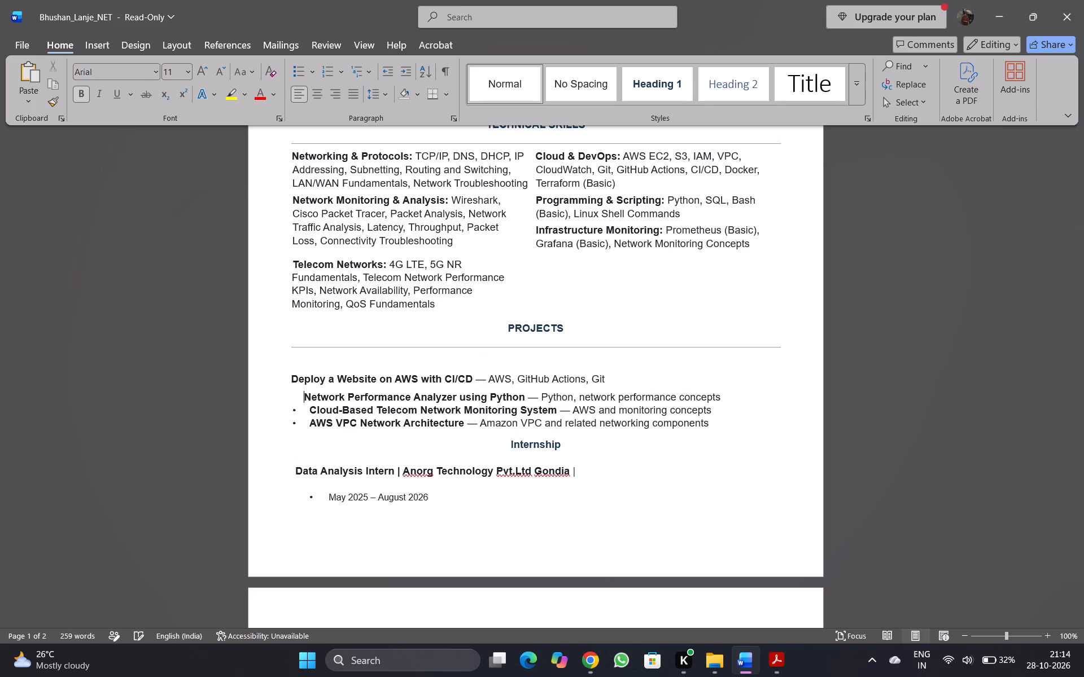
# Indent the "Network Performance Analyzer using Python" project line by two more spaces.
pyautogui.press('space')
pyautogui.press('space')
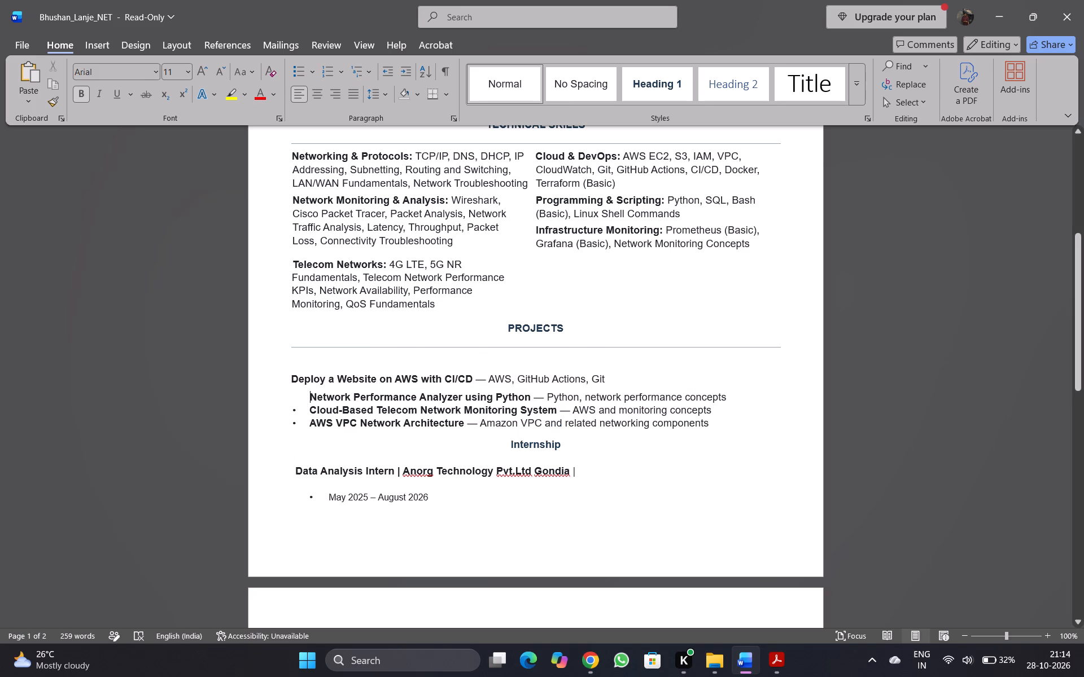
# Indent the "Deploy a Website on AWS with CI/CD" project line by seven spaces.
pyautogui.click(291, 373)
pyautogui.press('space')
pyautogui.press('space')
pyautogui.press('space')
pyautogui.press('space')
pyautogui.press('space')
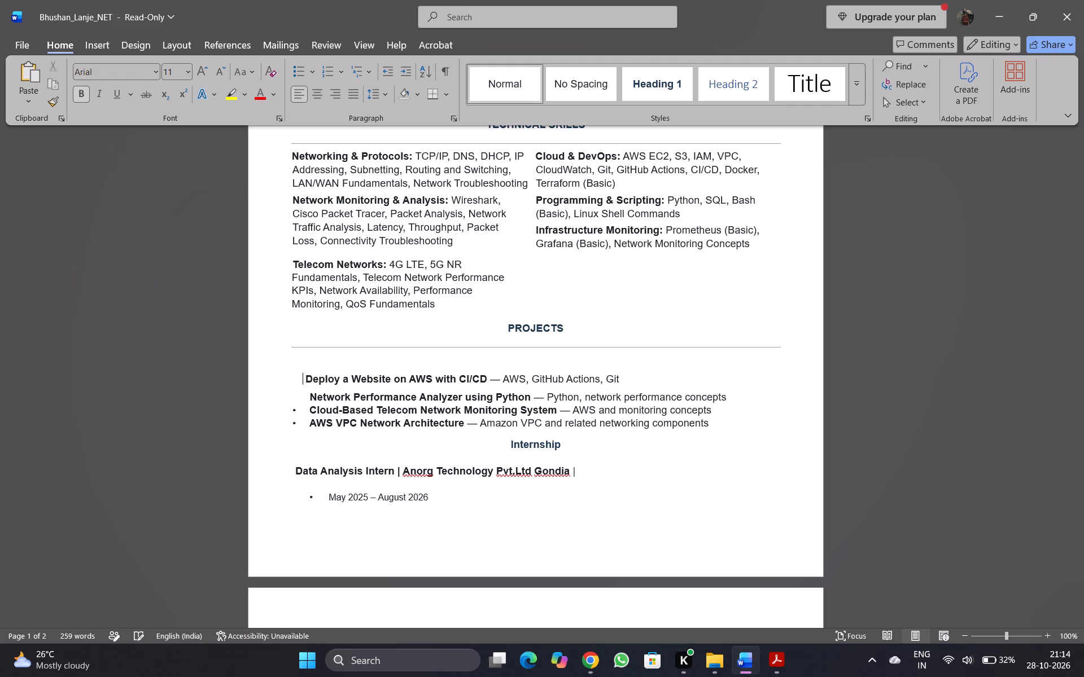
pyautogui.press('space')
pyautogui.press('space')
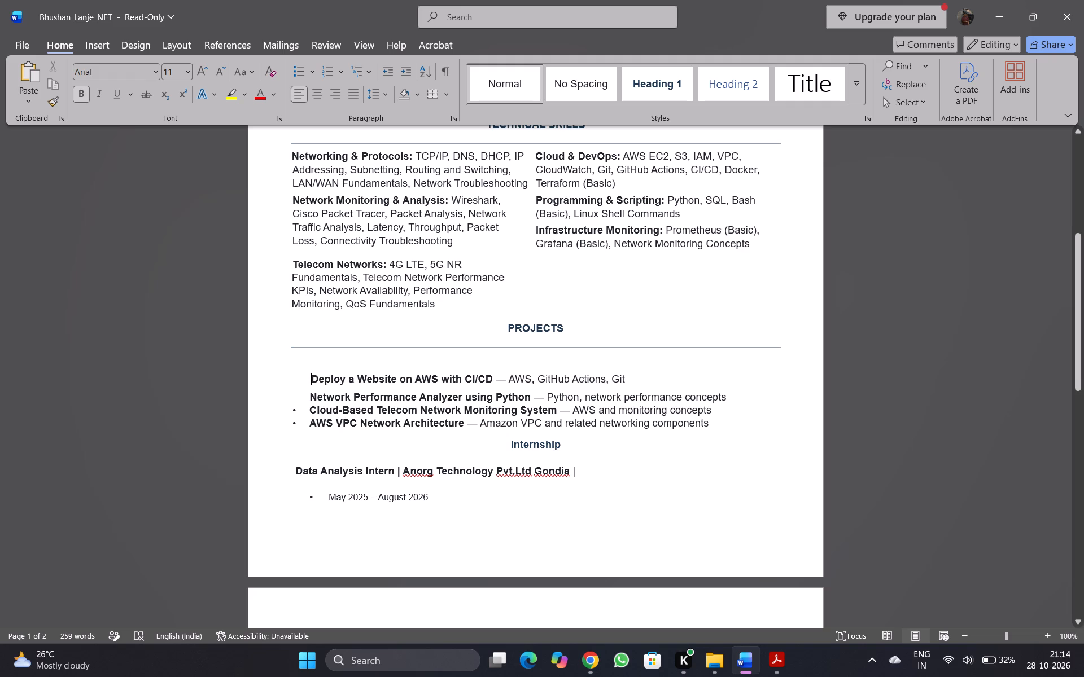
# Format all four project lines under the "PROJECTS" heading as one uniform bulleted list, then clear the selection.
pyautogui.moveTo(300, 367); pyautogui.dragTo(419, 416)
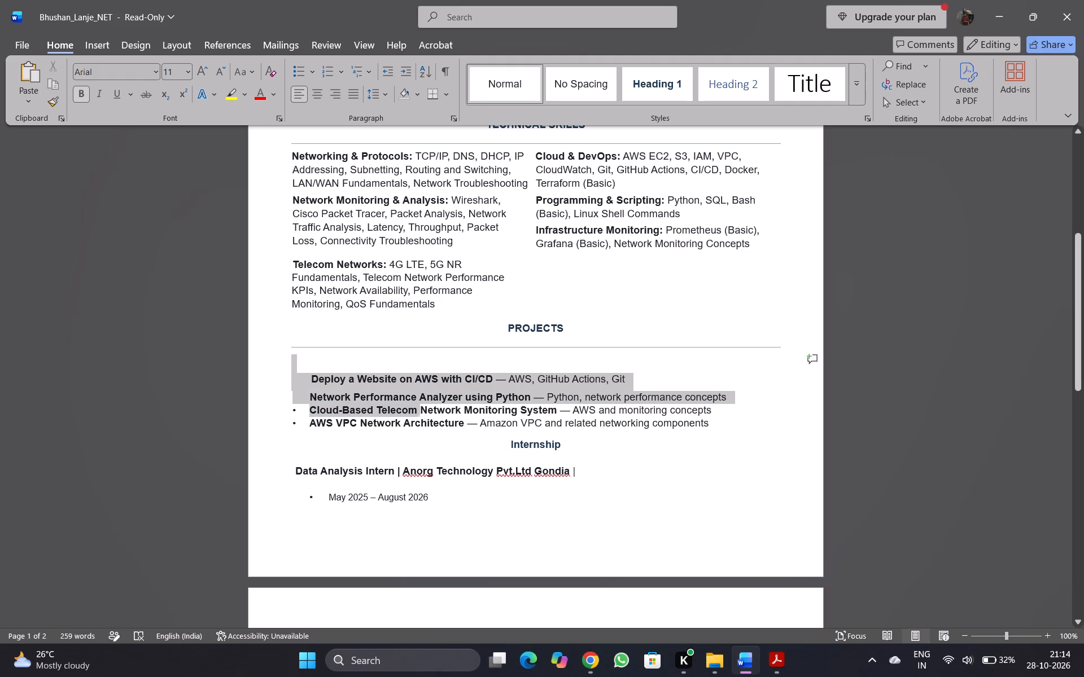
pyautogui.moveTo(419, 416); pyautogui.dragTo(673, 421)
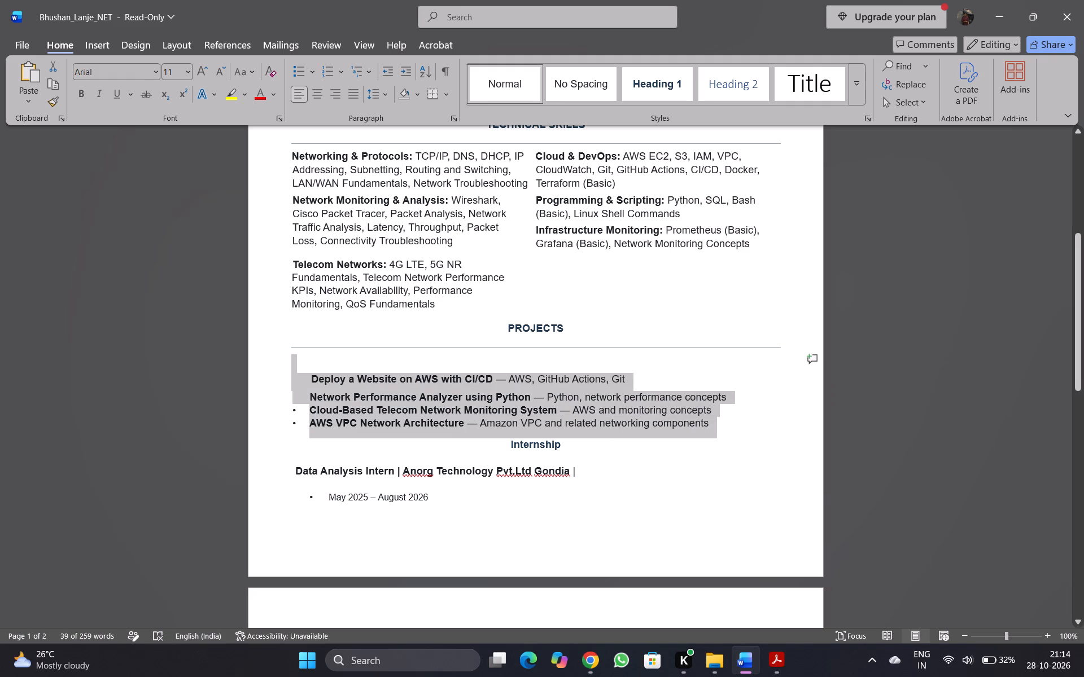
pyautogui.click(307, 72)
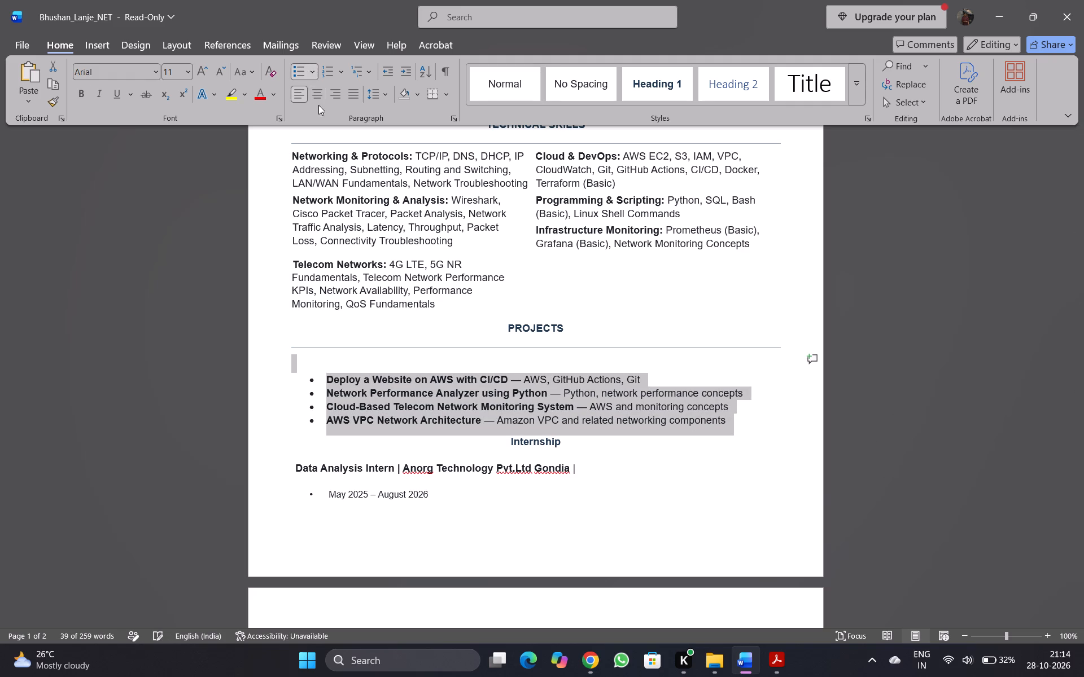
pyautogui.click(215, 343)
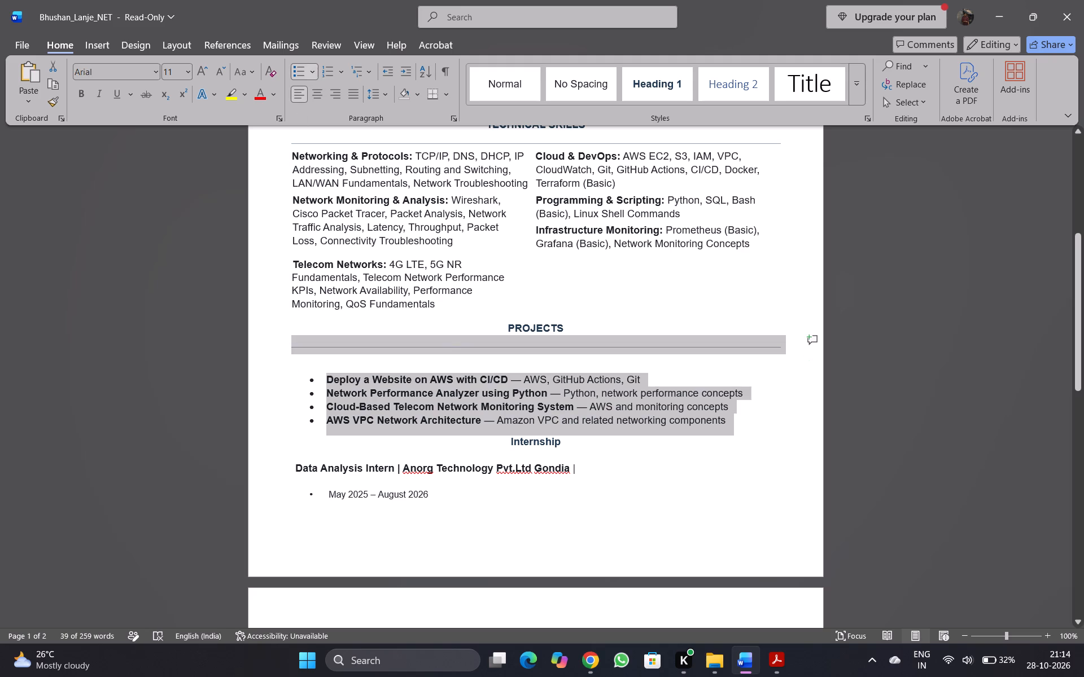
pyautogui.click(390, 513)
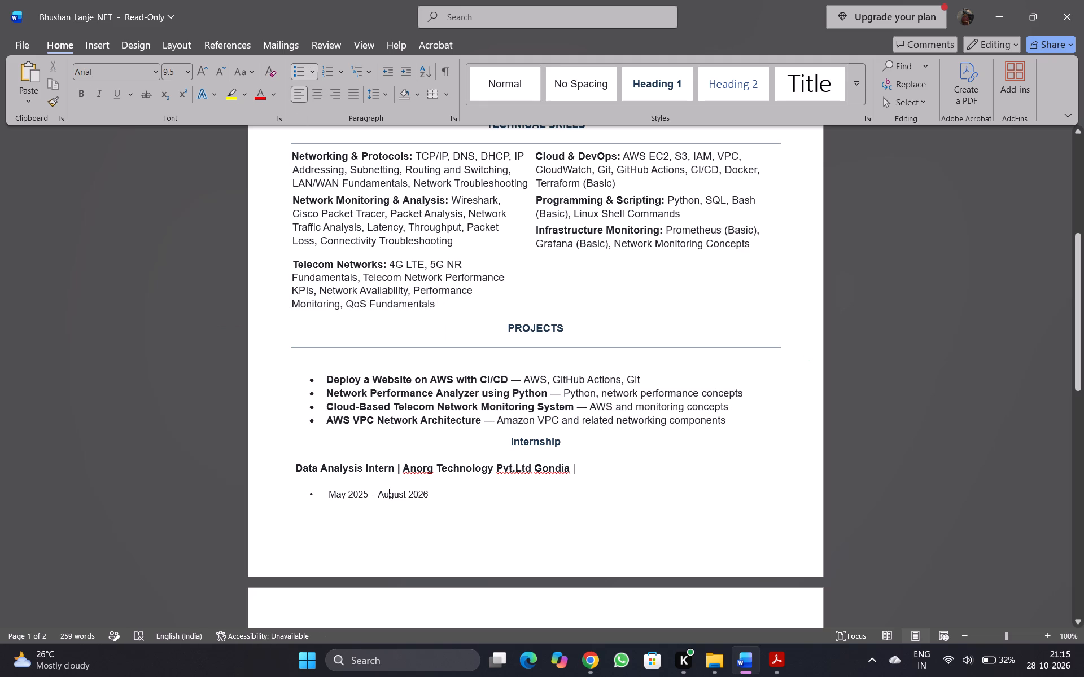
# Place the insertion point on the empty line between the "PROJECTS" divider and the first project.
pyautogui.click(324, 366)
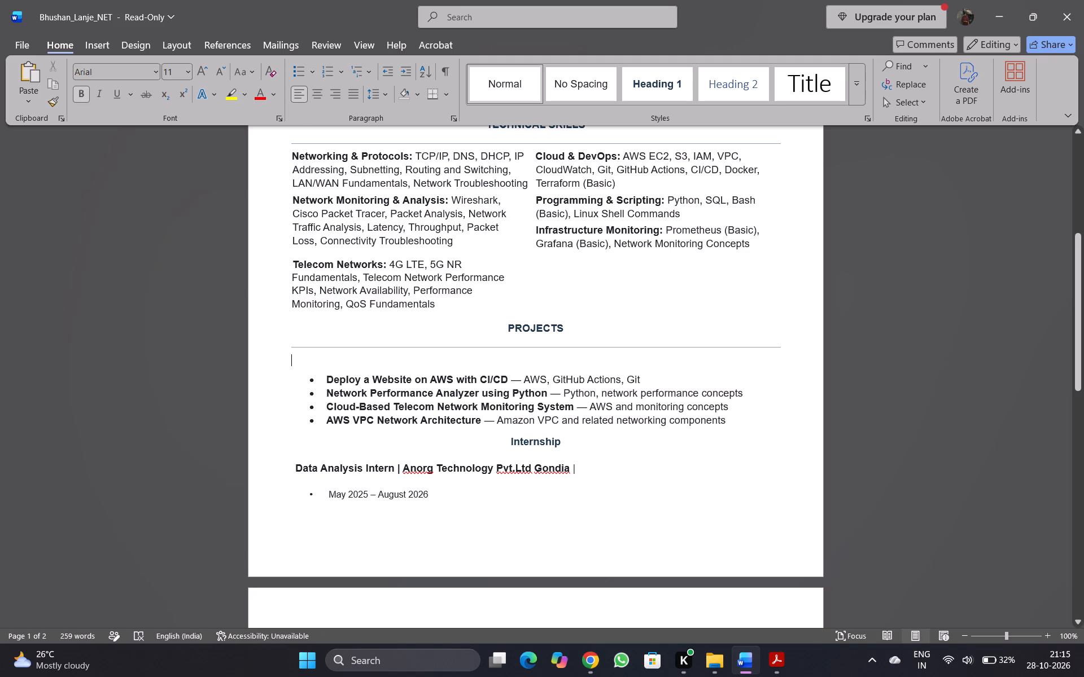
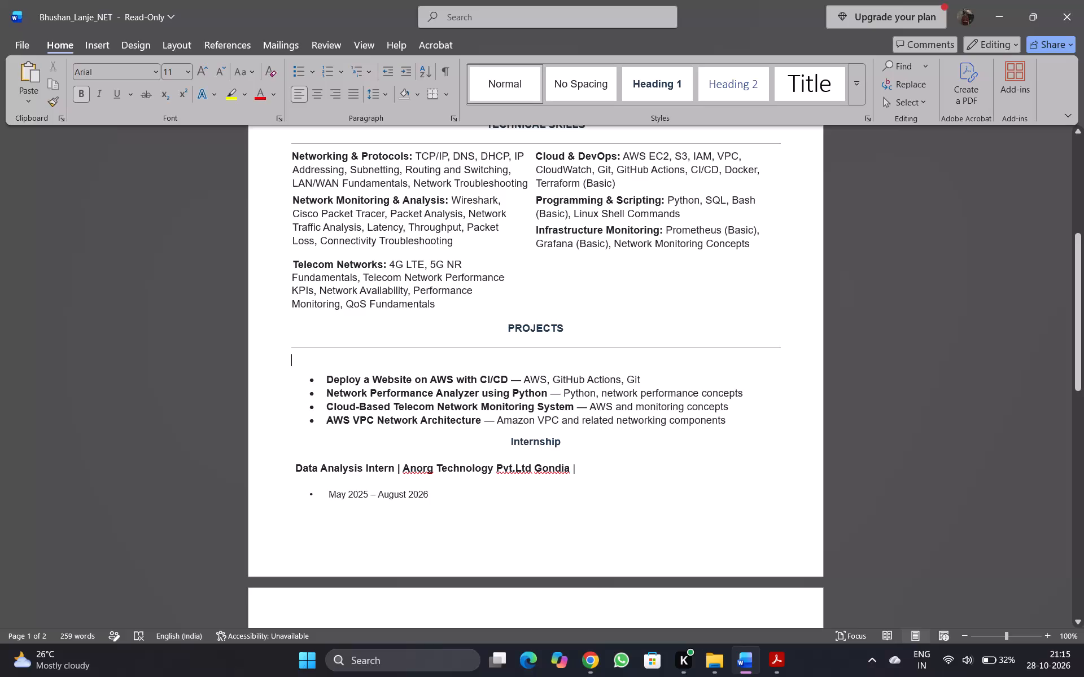
# Remove the empty line between the "PROJECTS" divider and the first project bullet.
pyautogui.click(423, 525)
pyautogui.hscroll(1, 423, 525)
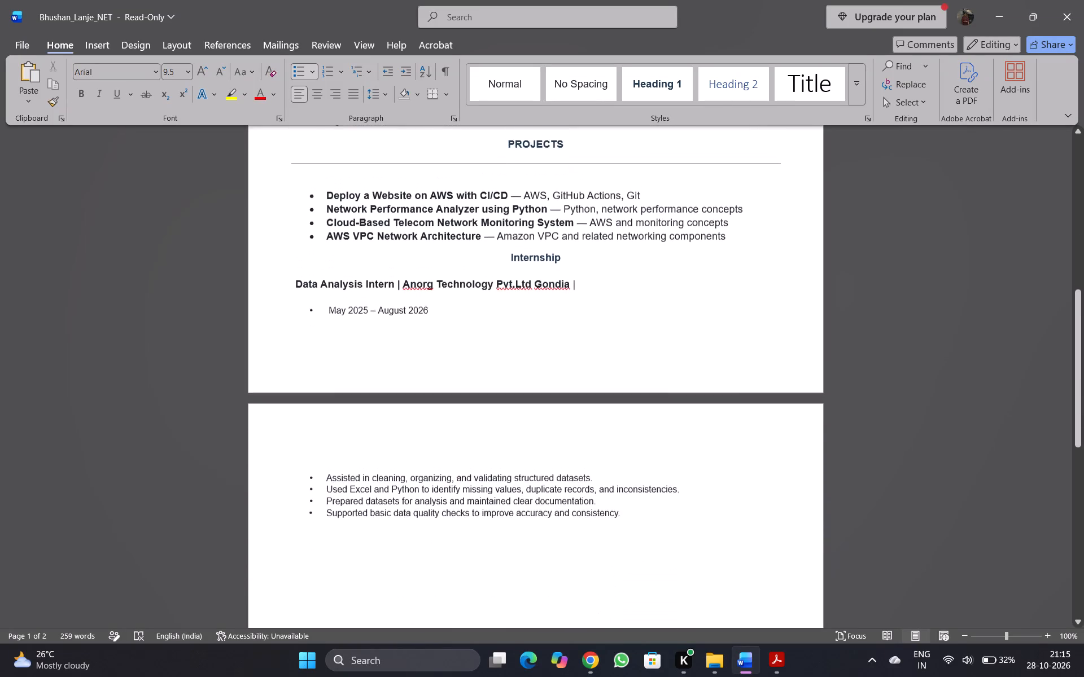
pyautogui.hscroll(1, 423, 525)
pyautogui.scroll(1, 423, 525)
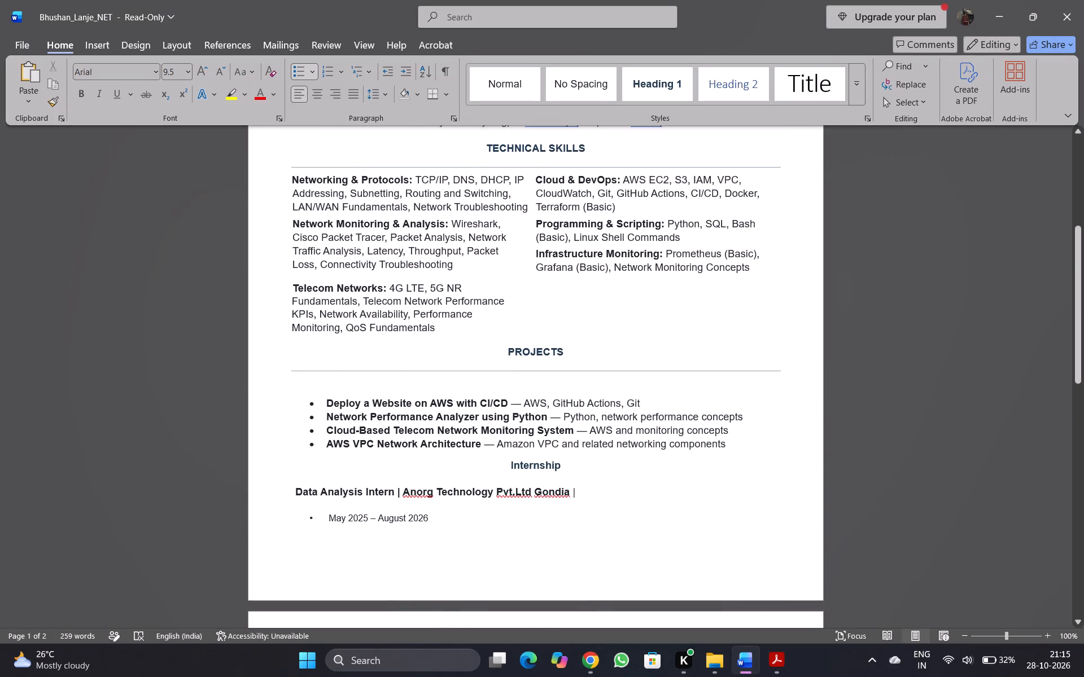
pyautogui.click(310, 393)
pyautogui.press('BackSpace')
pyautogui.press('BackSpace')
pyautogui.press('BackSpace')
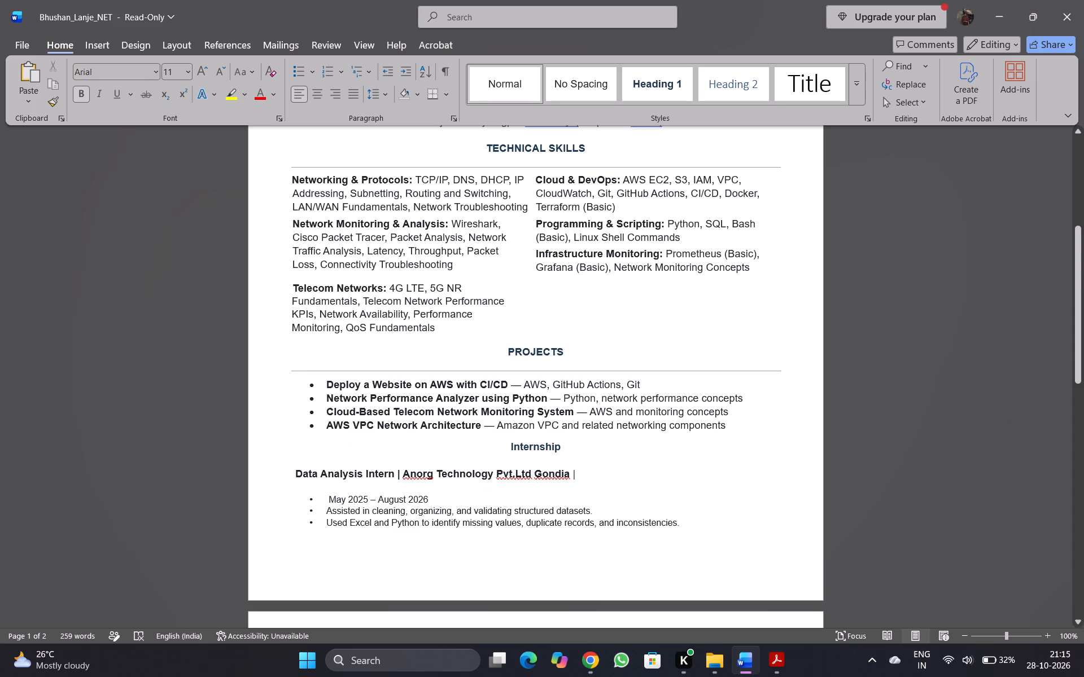
# Remove the empty line between the "Data Analysis Intern" line and the "May 2025 – August 2026" bullet.
pyautogui.scroll(-1, 522, 555)
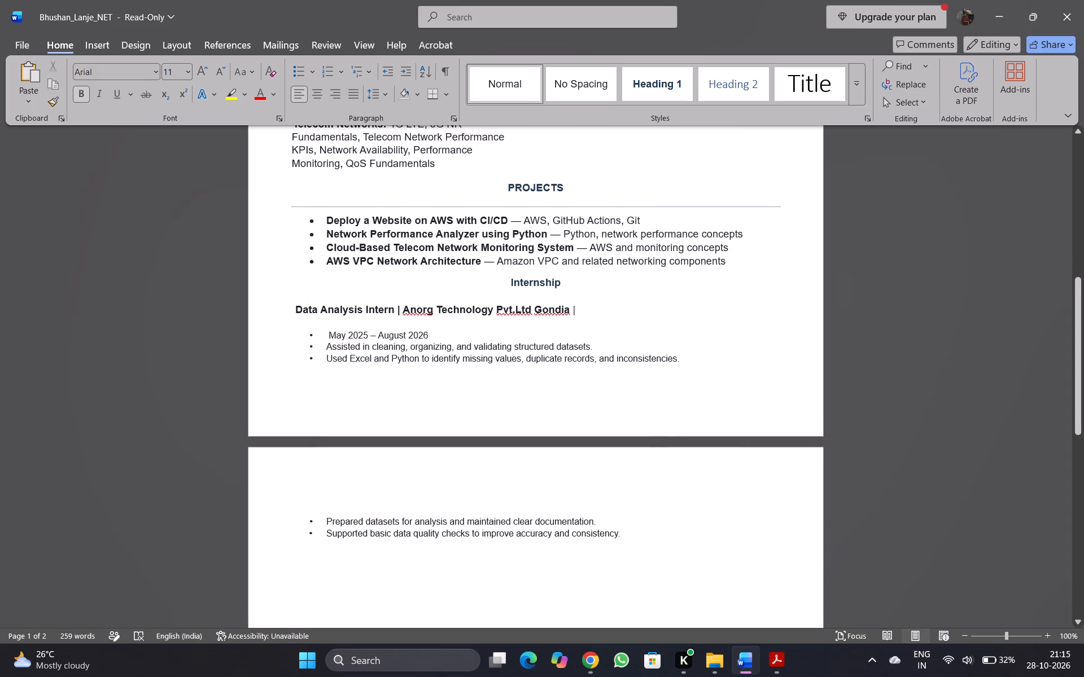
pyautogui.click(302, 324)
pyautogui.press('BackSpace')
pyautogui.press('BackSpace')
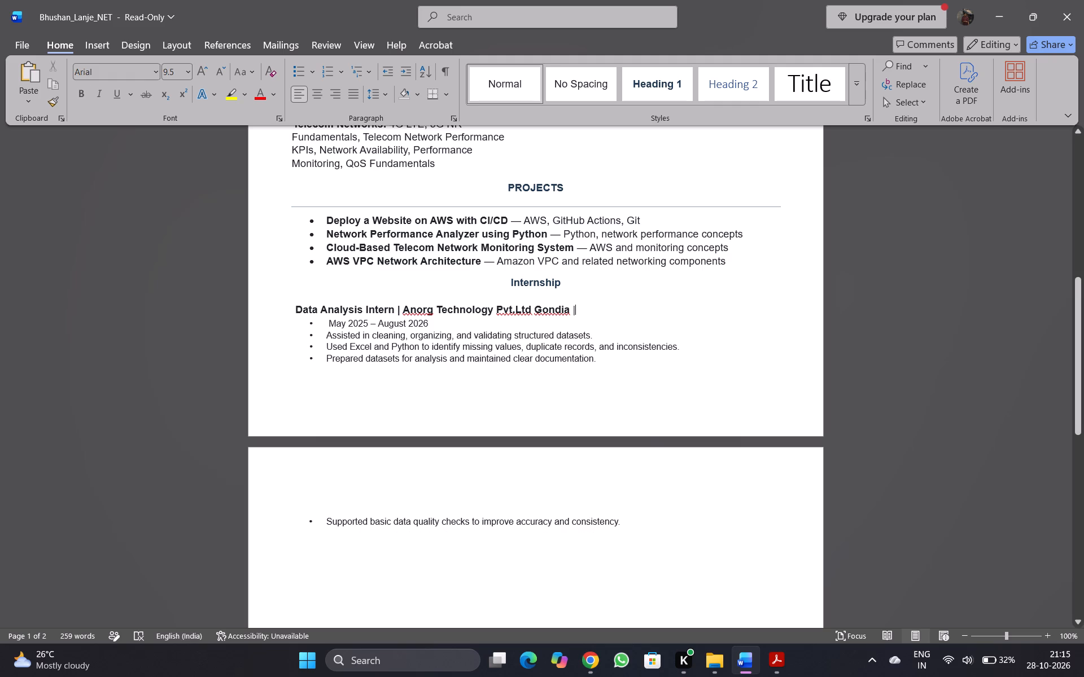
# Insert an empty bullet line above the "May 2025 – August 2026" bullet.
pyautogui.click(301, 323)
pyautogui.press('Return')
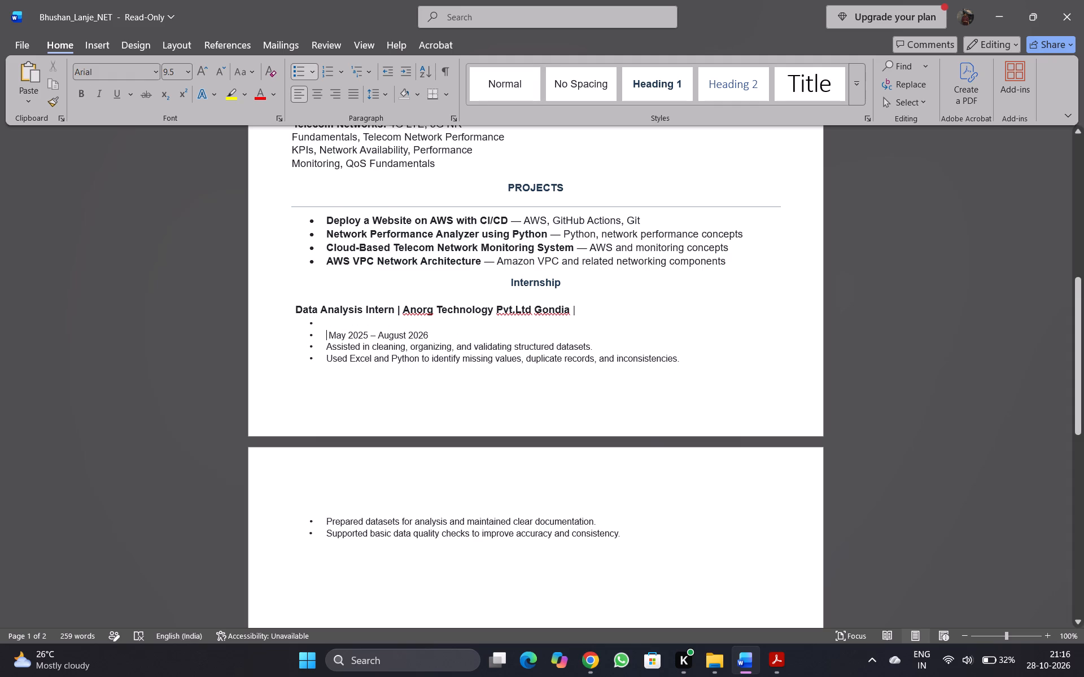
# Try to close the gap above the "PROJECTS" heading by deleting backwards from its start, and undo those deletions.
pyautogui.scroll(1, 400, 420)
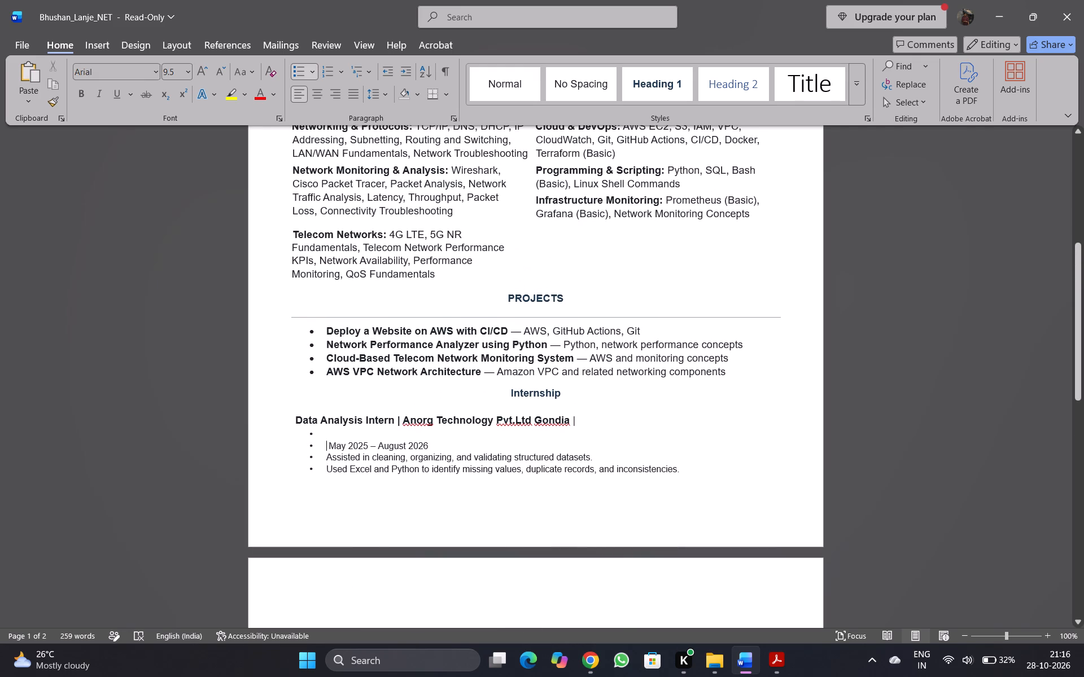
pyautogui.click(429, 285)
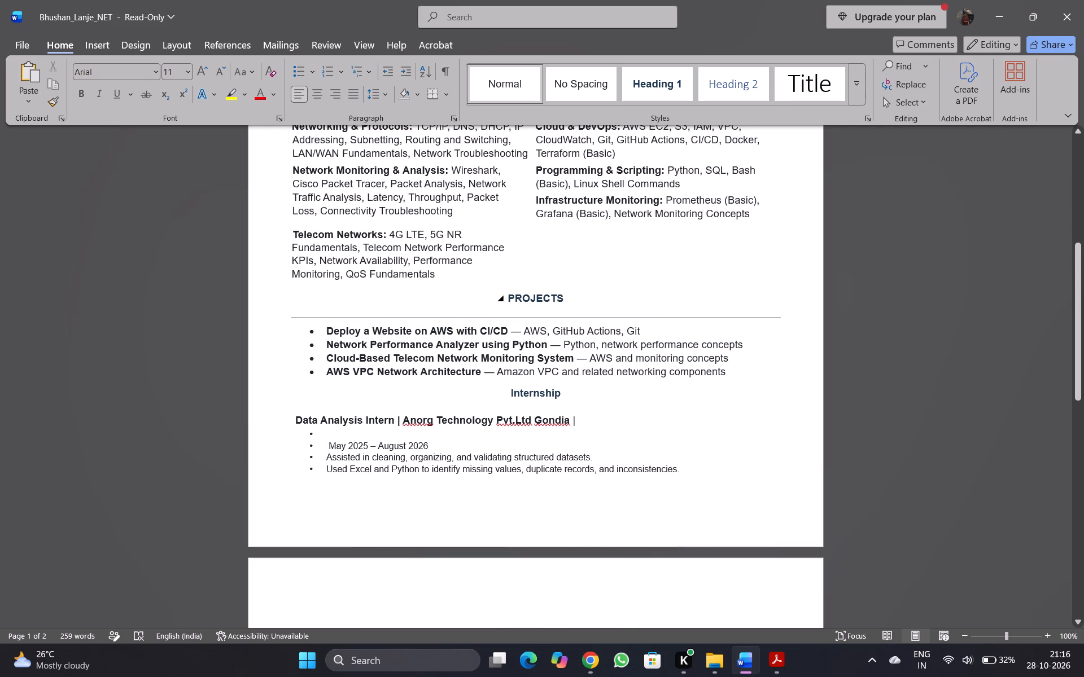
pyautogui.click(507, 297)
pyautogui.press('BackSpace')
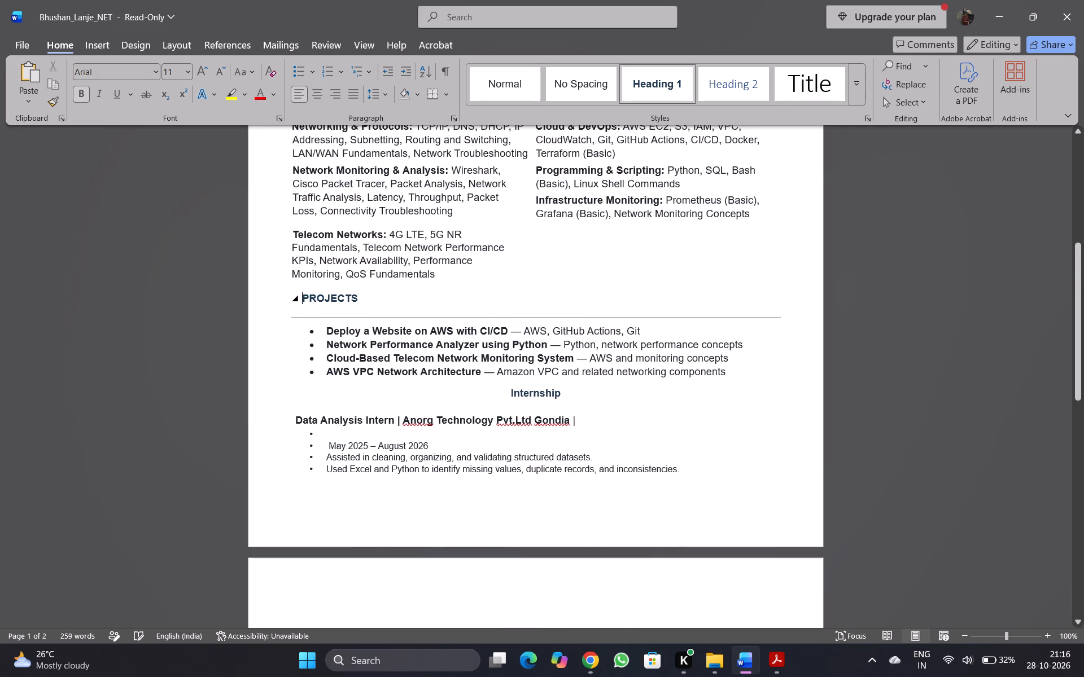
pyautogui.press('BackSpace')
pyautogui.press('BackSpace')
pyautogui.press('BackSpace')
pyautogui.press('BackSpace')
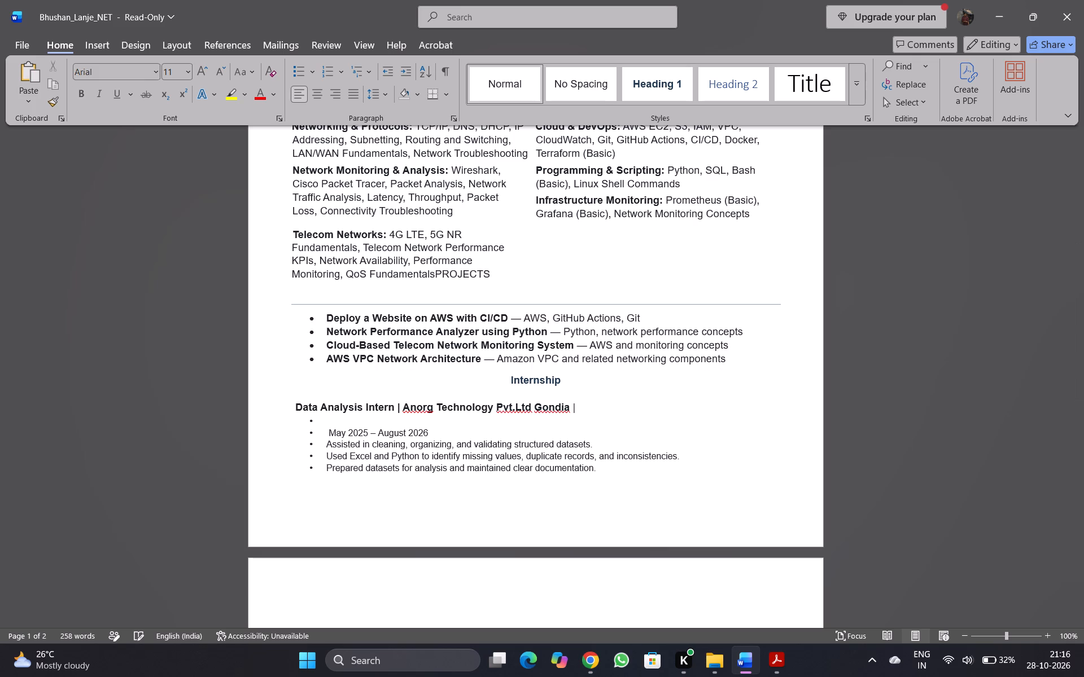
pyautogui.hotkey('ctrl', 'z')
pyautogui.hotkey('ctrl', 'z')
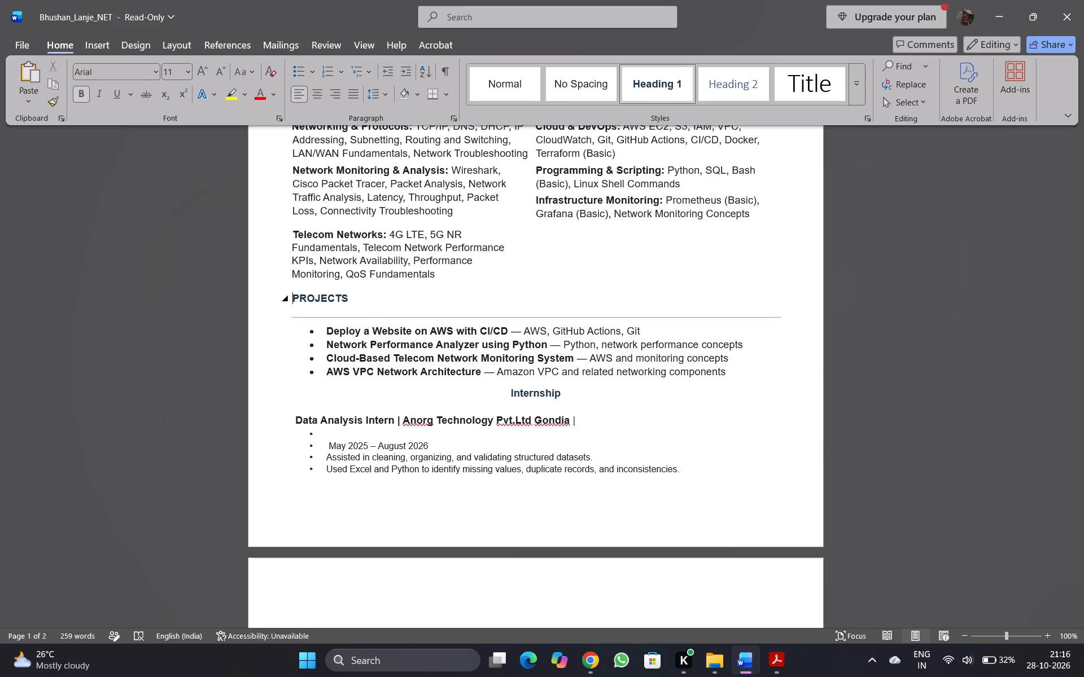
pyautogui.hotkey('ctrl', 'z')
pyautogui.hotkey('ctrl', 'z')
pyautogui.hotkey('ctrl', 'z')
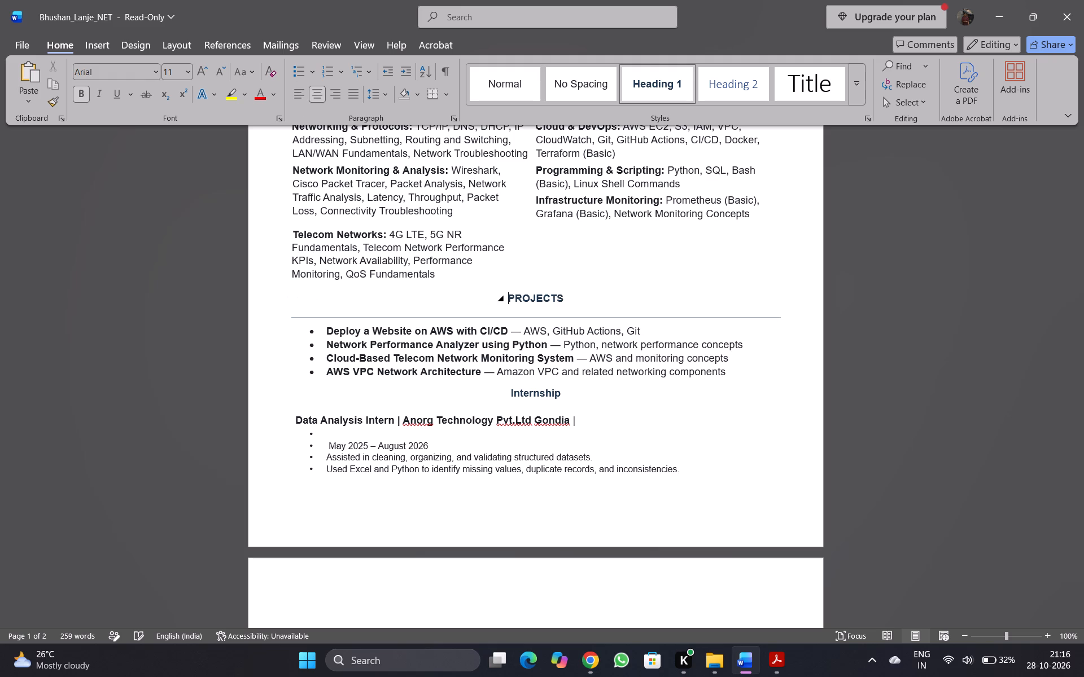
# Delete the last two internship bullets, about preparing datasets and data quality checks, and remove the leftover bullet marker on page 2.
pyautogui.click(583, 533)
pyautogui.scroll(-1, 583, 533)
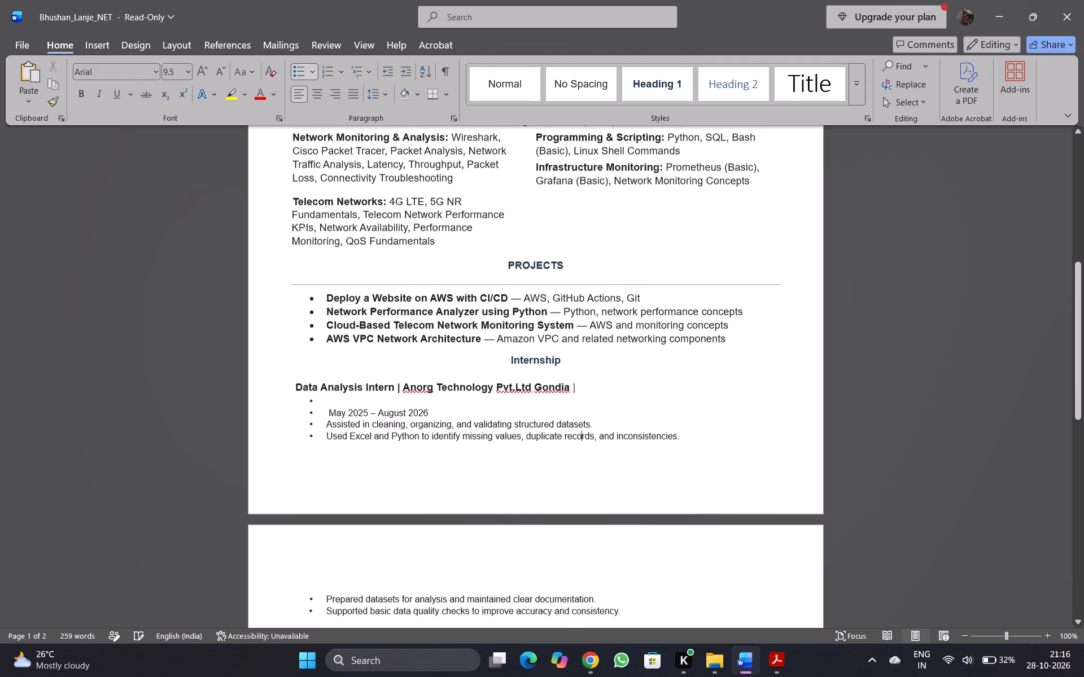
pyautogui.scroll(-2, 583, 533)
pyautogui.moveTo(309, 407); pyautogui.dragTo(344, 405)
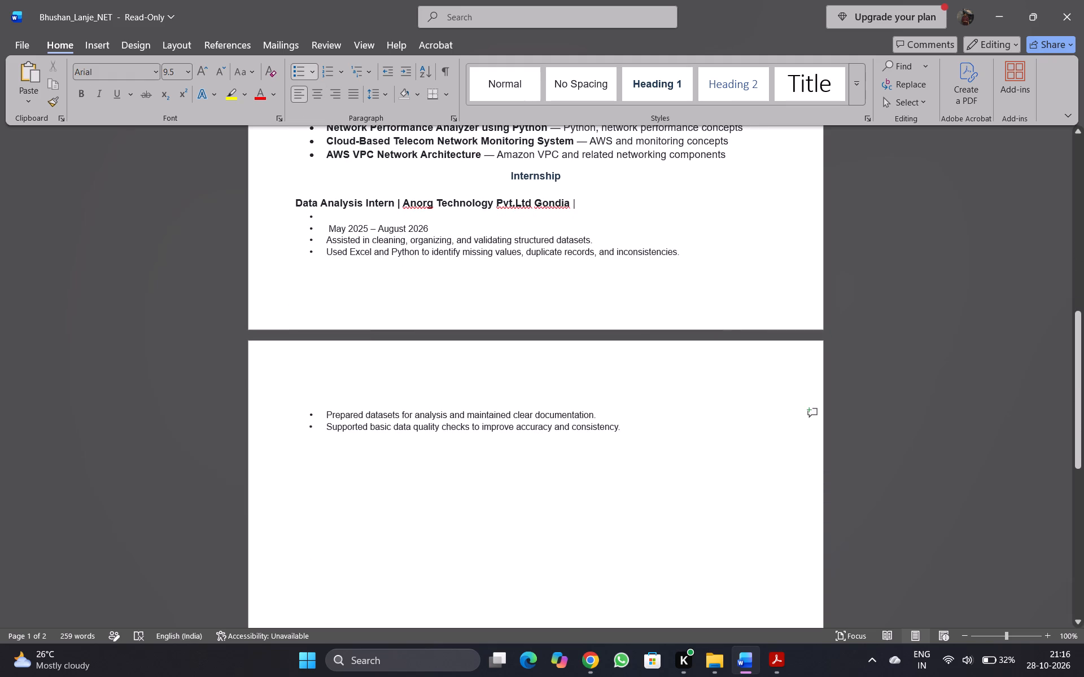
pyautogui.moveTo(344, 405); pyautogui.dragTo(668, 428)
pyautogui.press('BackSpace')
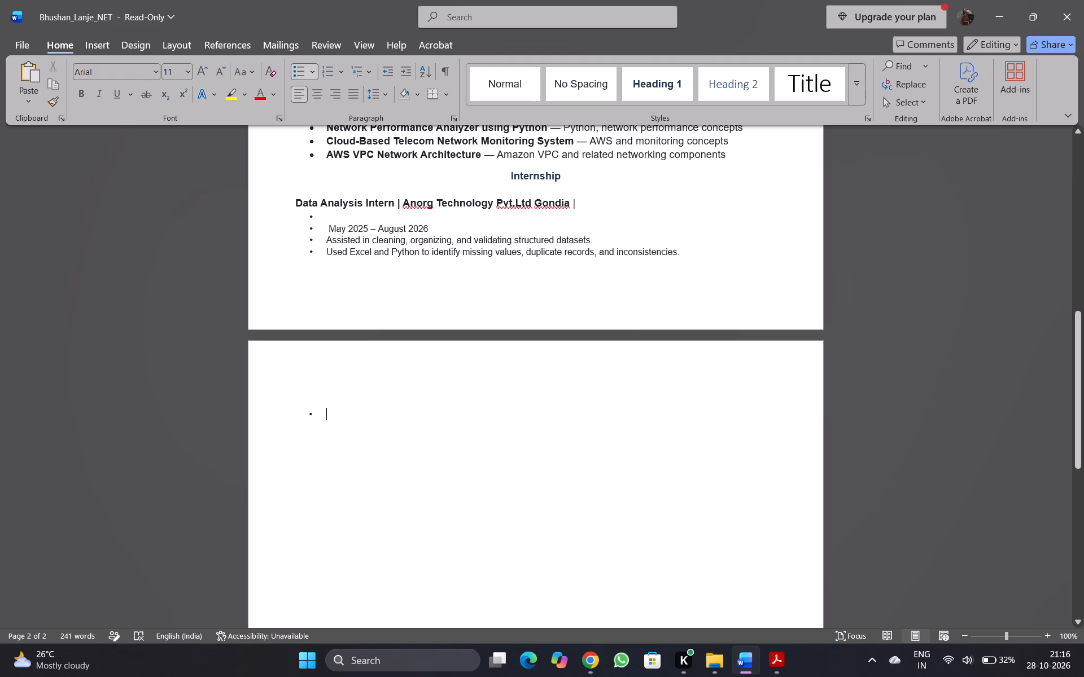
pyautogui.press('BackSpace')
pyautogui.press('BackSpace')
# Remove the bullet marker from the "May 2025 – August 2026" line in the internship section.
pyautogui.scroll(1, 547, 433)
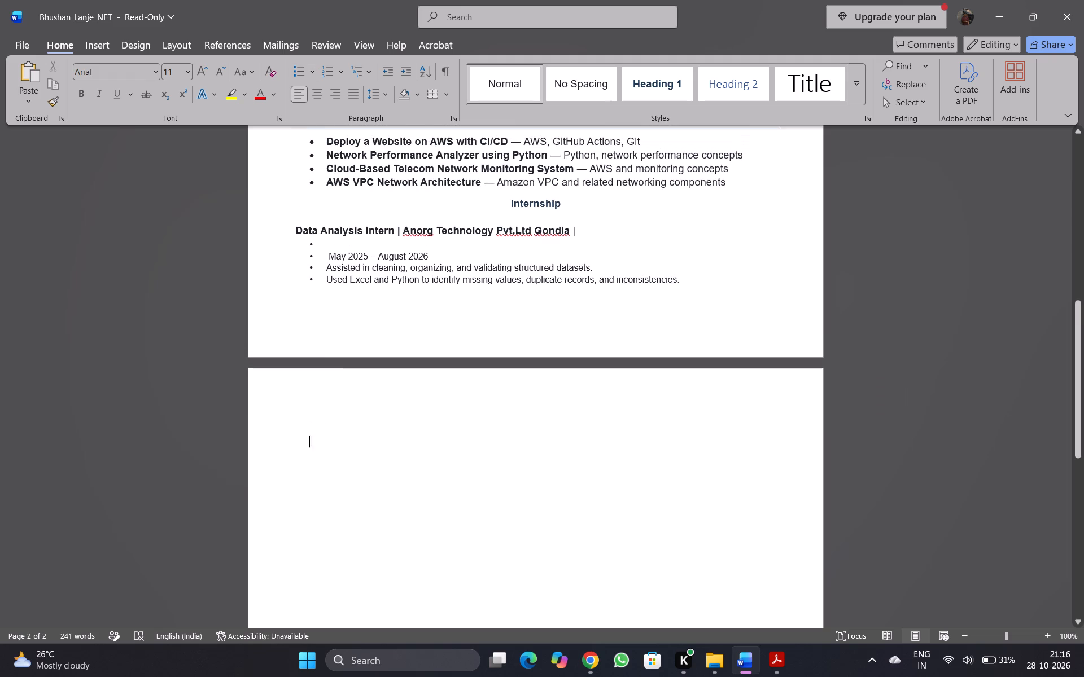
pyautogui.scroll(2, 512, 327)
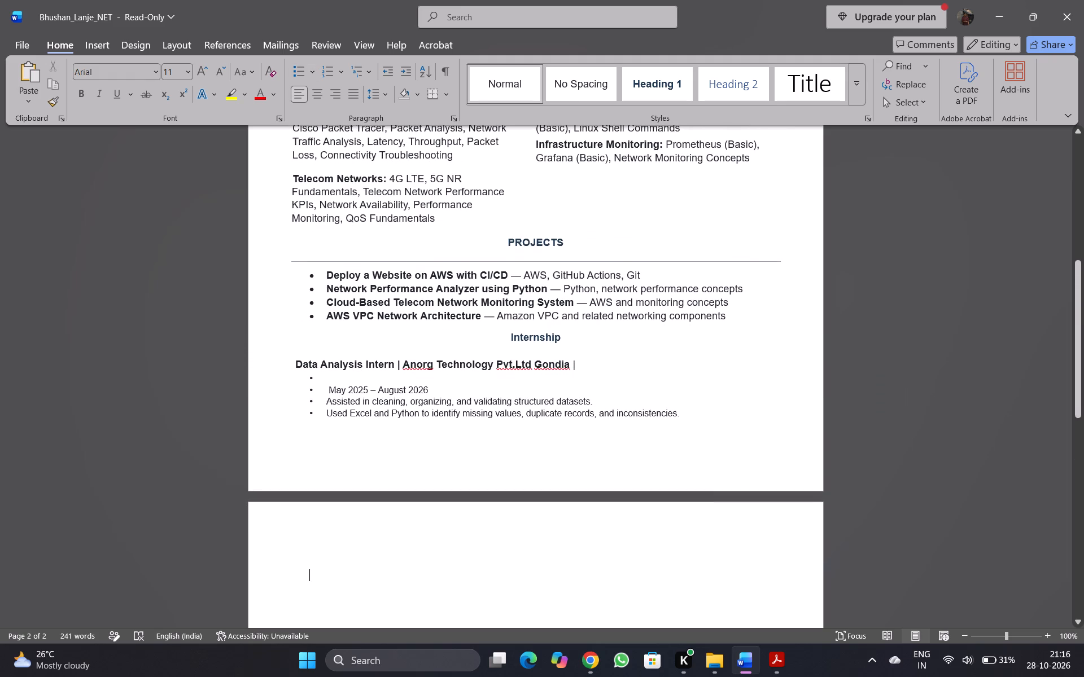
pyautogui.click(320, 383)
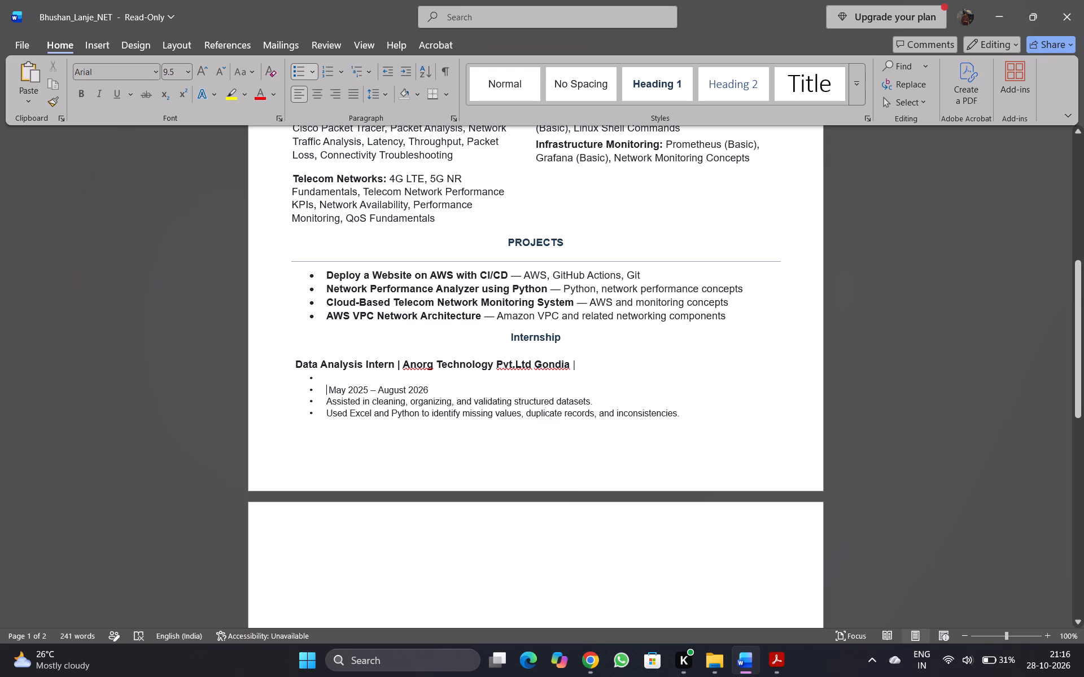
pyautogui.press('BackSpace')
pyautogui.press('BackSpace')
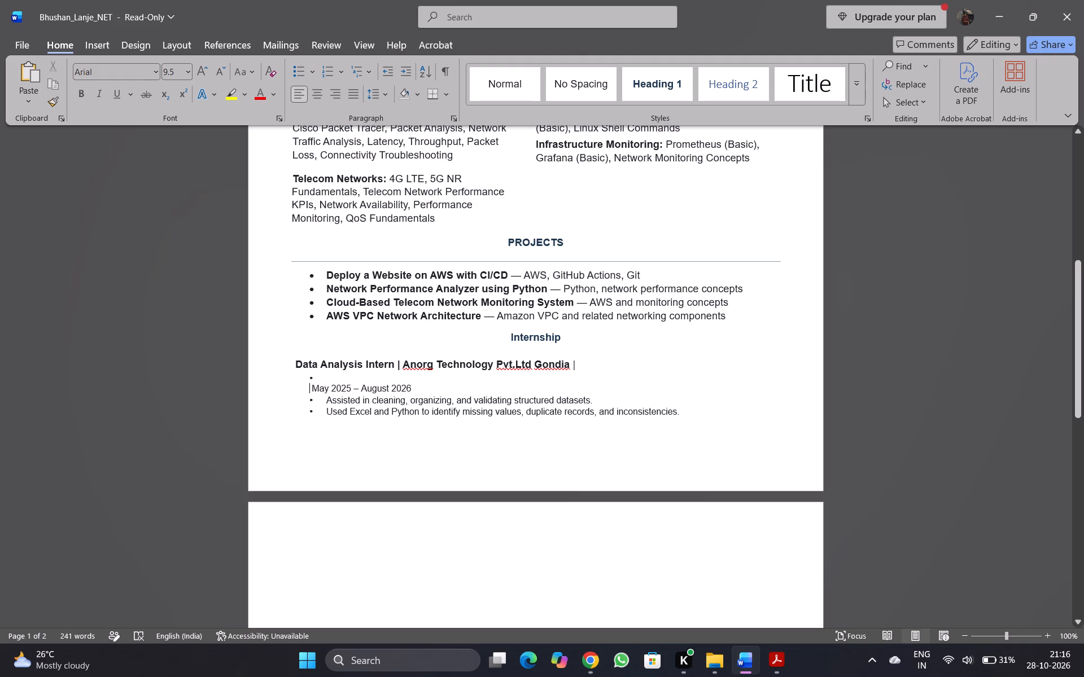
pyautogui.press('BackSpace')
pyautogui.press('BackSpace')
pyautogui.press('BackSpace')
pyautogui.press('BackSpace')
pyautogui.press('BackSpace')
pyautogui.press('BackSpace')
# Remove the bullet marker from the empty line above "May 2025 – August 2026".
pyautogui.moveTo(314, 376); pyautogui.dragTo(304, 376)
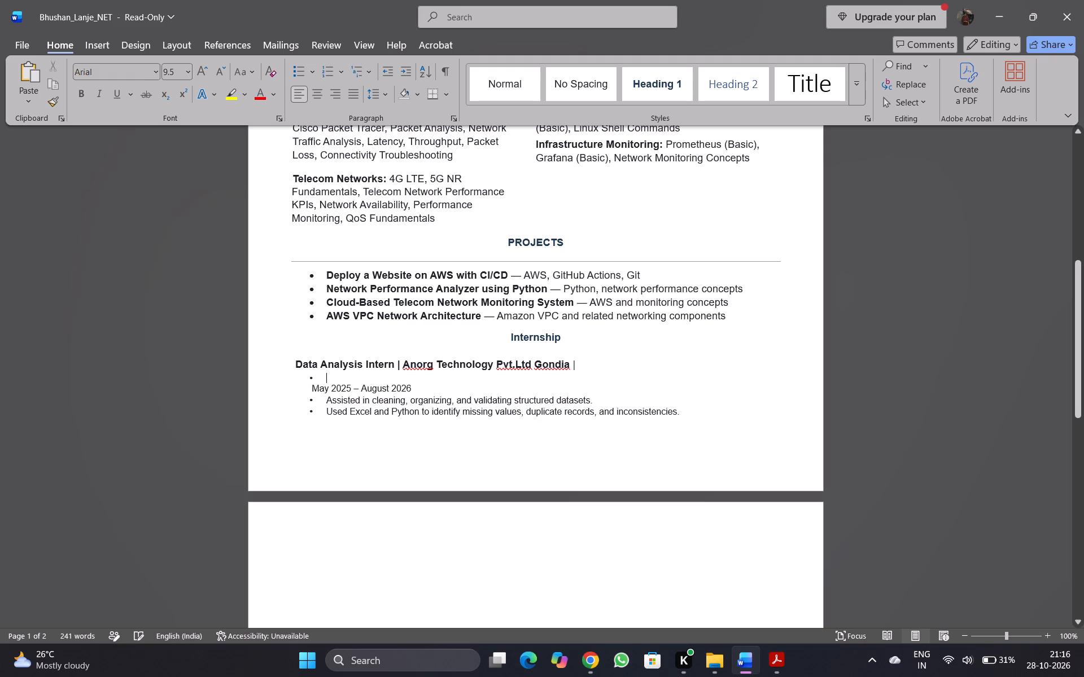
pyautogui.doubleClick(308, 377)
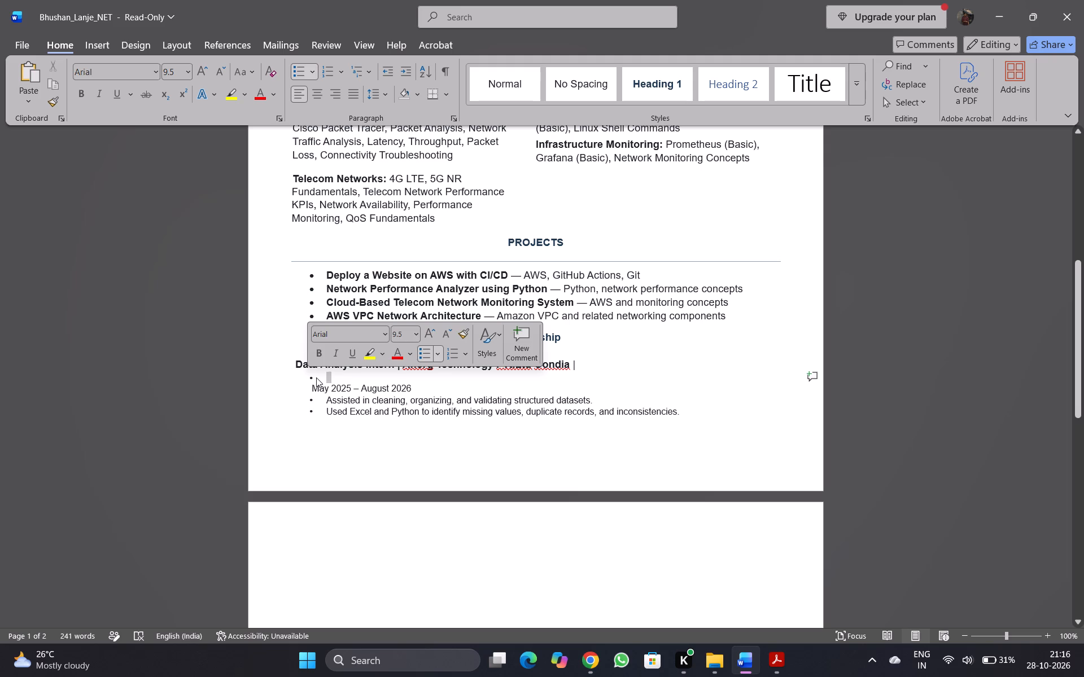
pyautogui.click(316, 377)
pyautogui.click(316, 376)
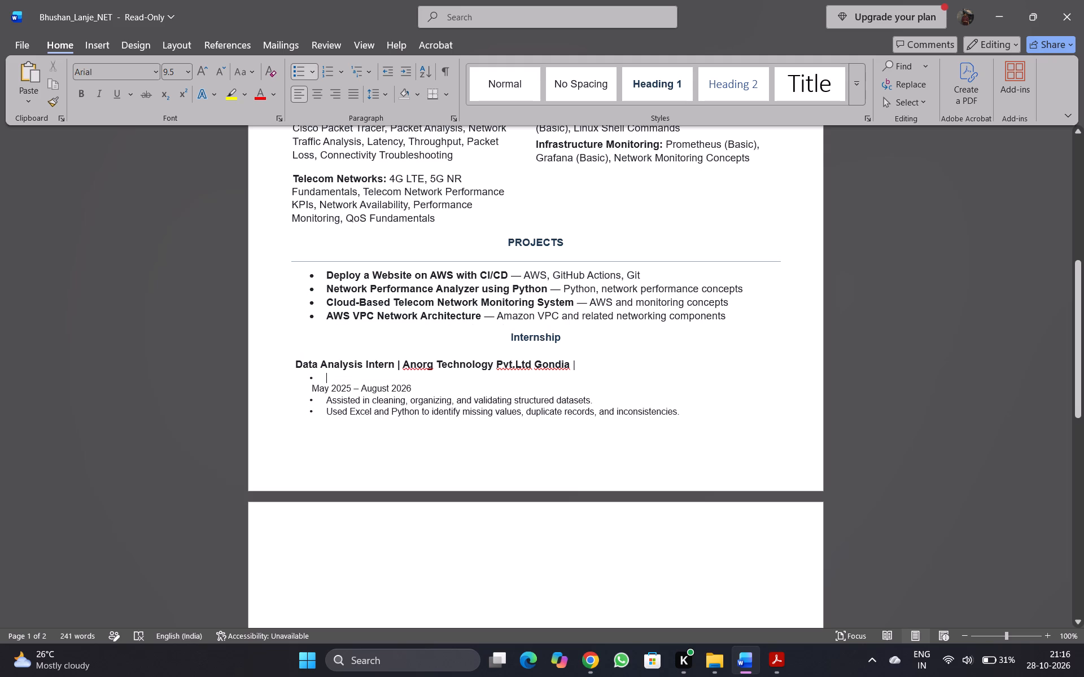
pyautogui.press('BackSpace')
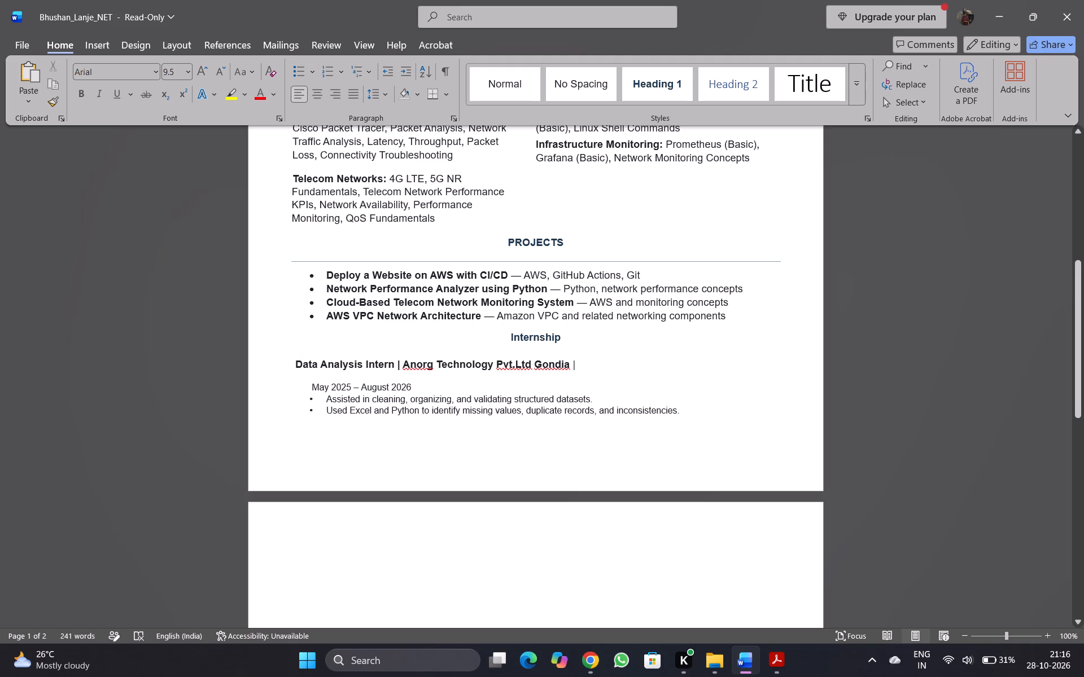
# Format the internship date line and the two duty lines below it as one left-aligned bulleted list, and clear the selection.
pyautogui.moveTo(308, 385); pyautogui.dragTo(689, 429)
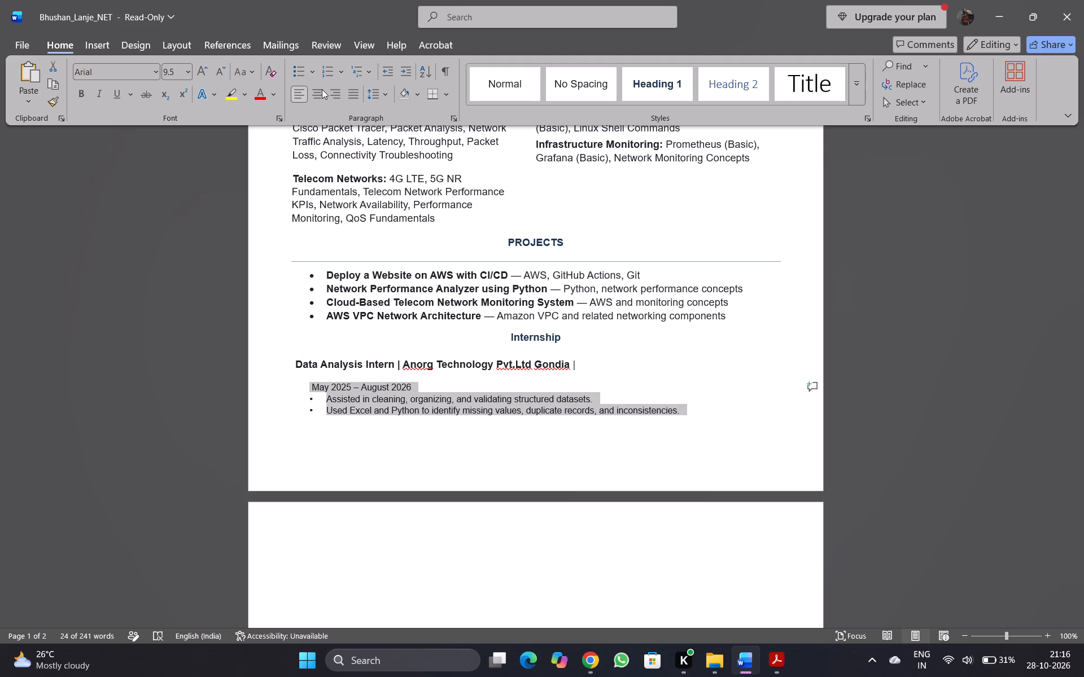
pyautogui.click(312, 90)
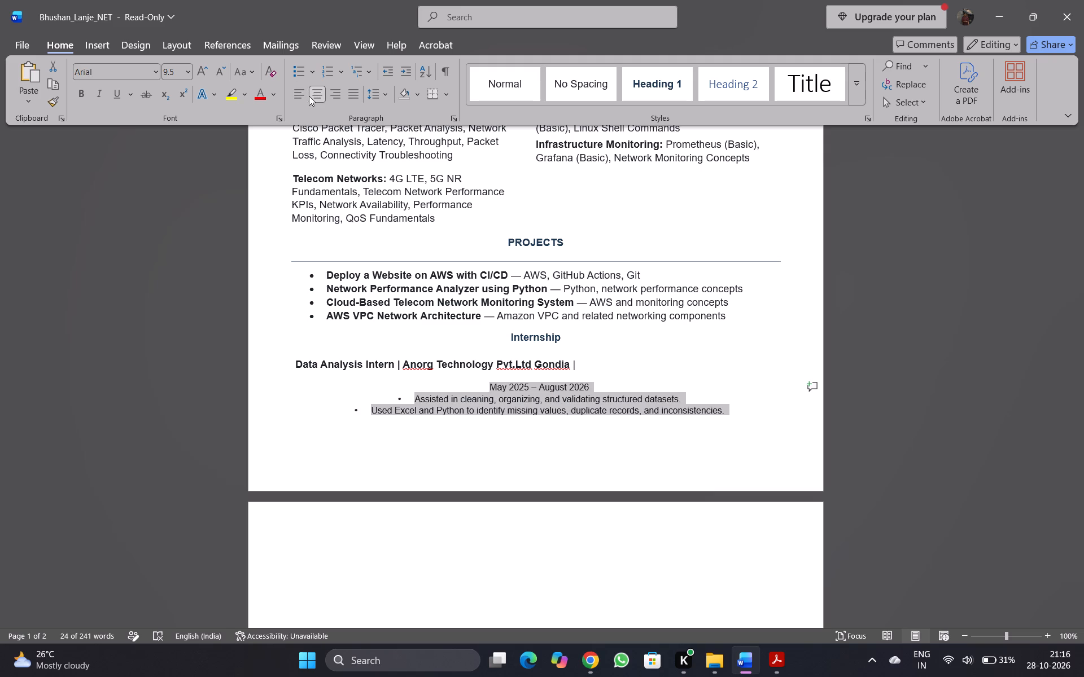
pyautogui.click(301, 96)
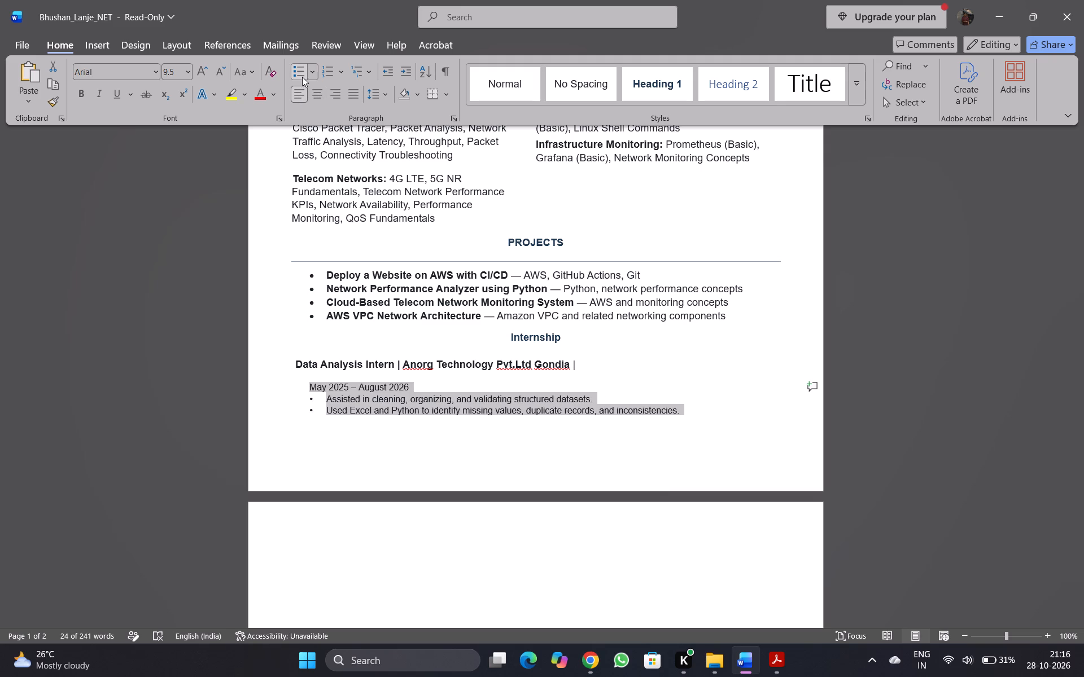
pyautogui.click(301, 72)
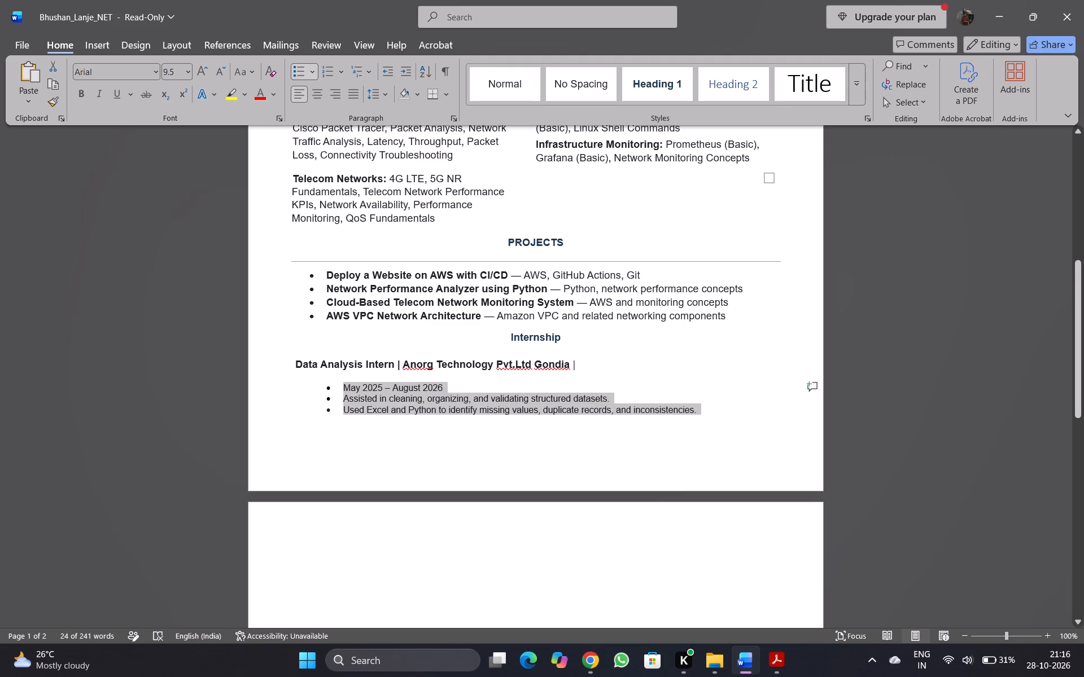
pyautogui.click(357, 438)
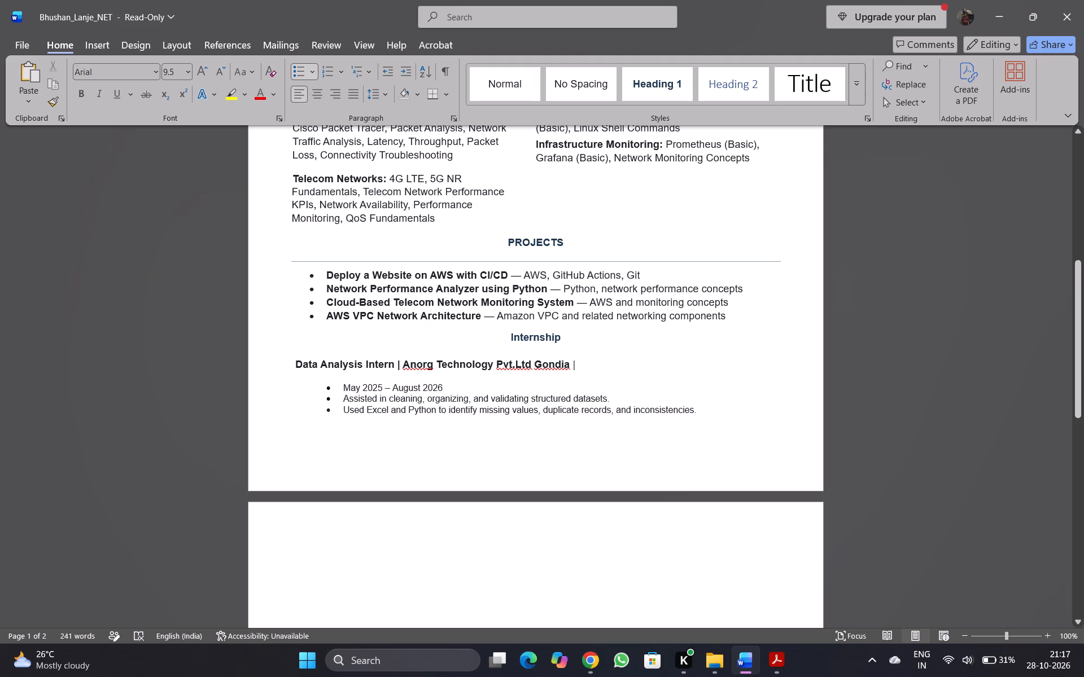
# Indent the "Data Analysis Intern" line by three spaces.
pyautogui.click(295, 366)
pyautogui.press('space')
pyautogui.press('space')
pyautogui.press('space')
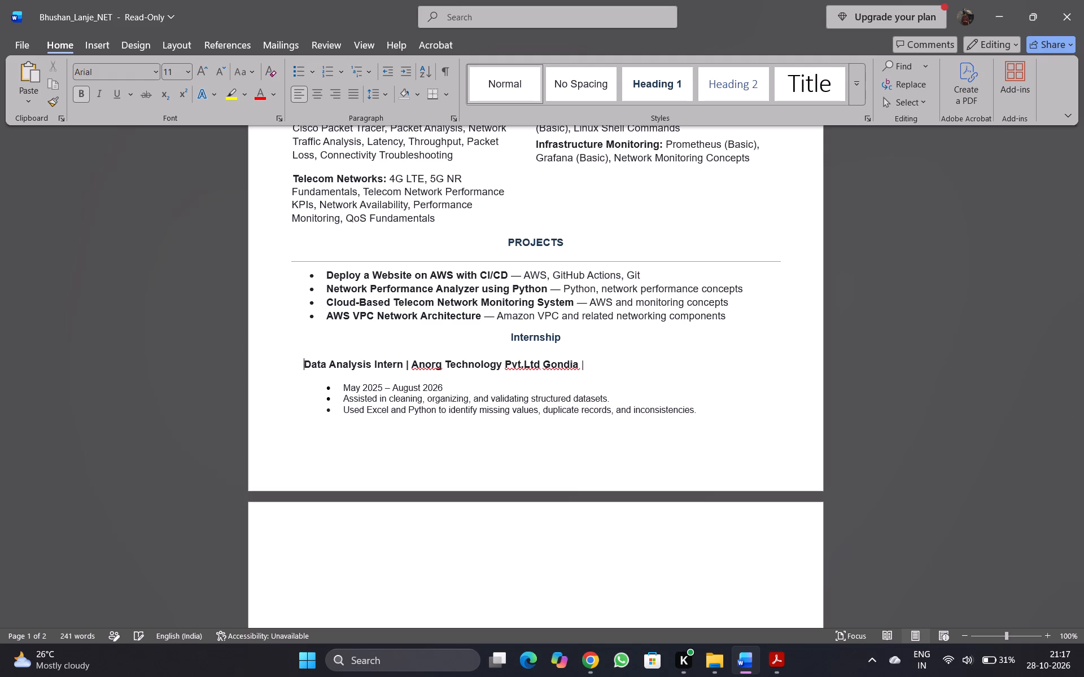
# Delete the extra leading spaces before "Data Analysis Intern" so the line starts roughly level with the bullets below it.
pyautogui.press('BackSpace')
pyautogui.press('BackSpace')
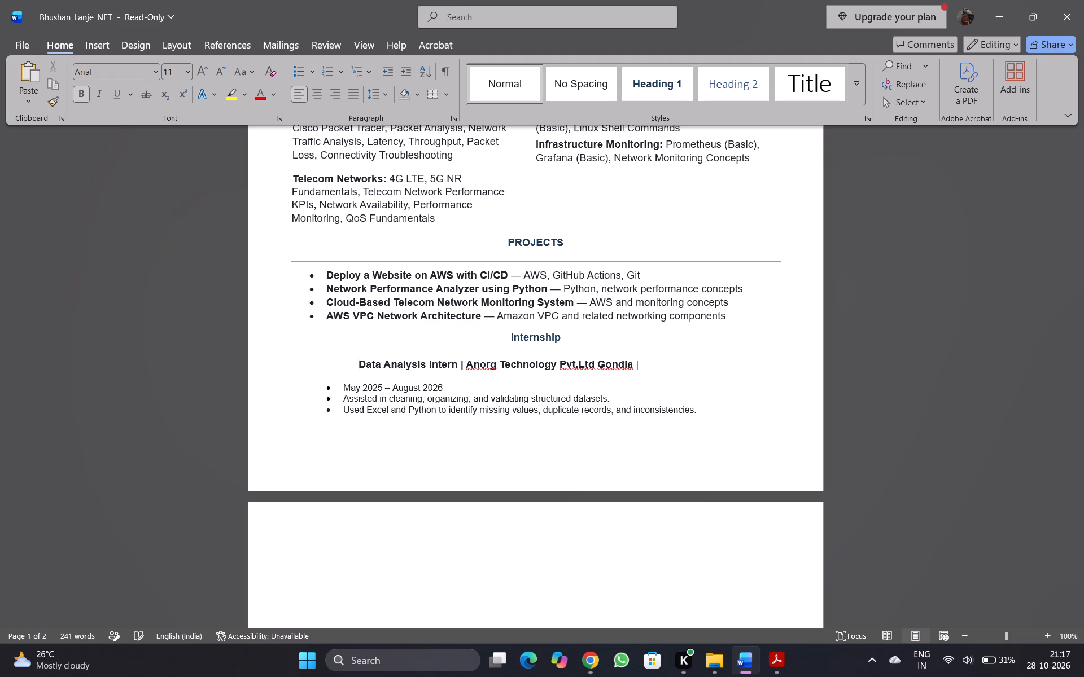
pyautogui.press('BackSpace')
pyautogui.press('BackSpace')
pyautogui.press('BackSpace')
pyautogui.press('BackSpace')
pyautogui.press('BackSpace')
pyautogui.press('BackSpace')
pyautogui.press('BackSpace')
pyautogui.press('BackSpace')
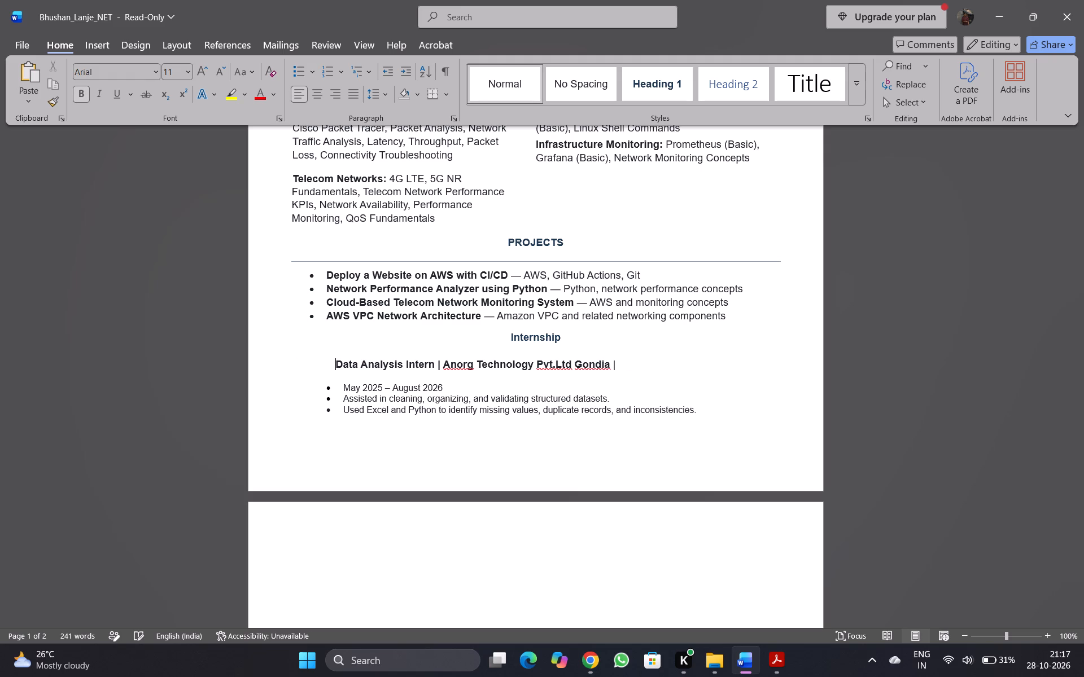
pyautogui.press('BackSpace')
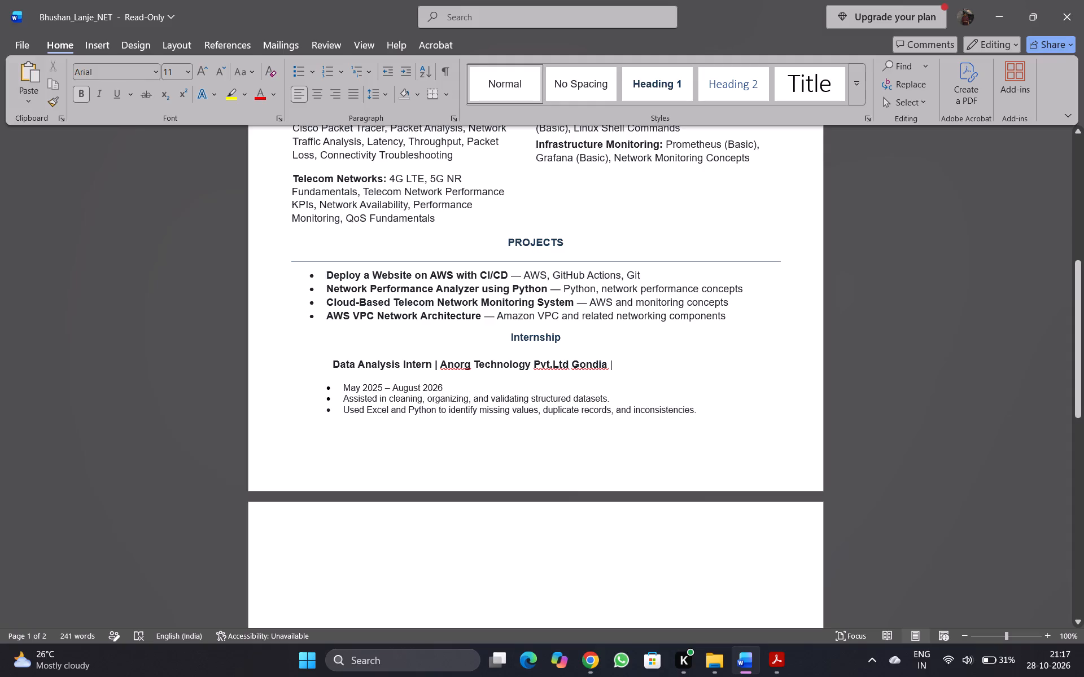
# Remove the leading indentation at the start of the contact line beneath the name heading.
pyautogui.scroll(3, 409, 349)
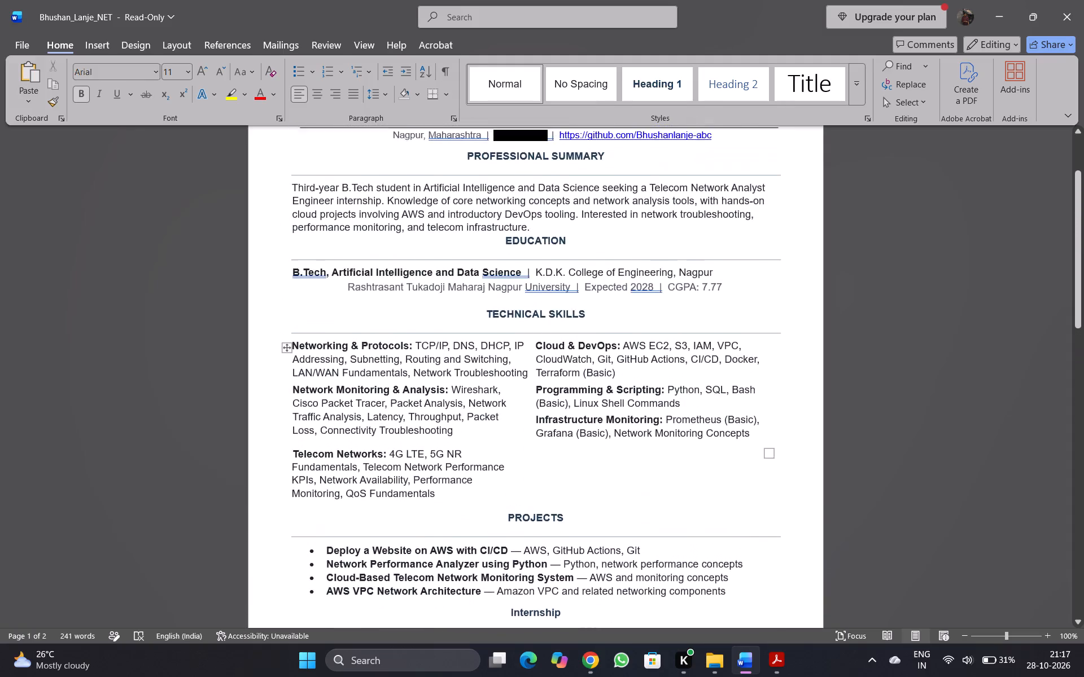
pyautogui.scroll(1, 409, 349)
pyautogui.scroll(1, 544, 222)
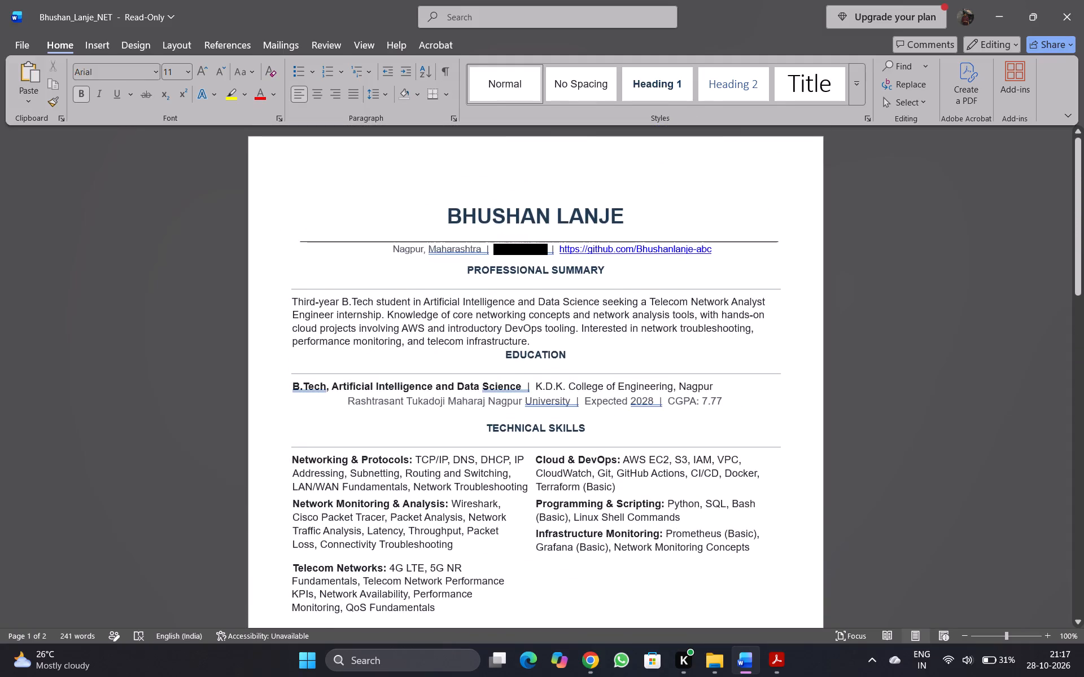
pyautogui.click(439, 230)
pyautogui.click(387, 248)
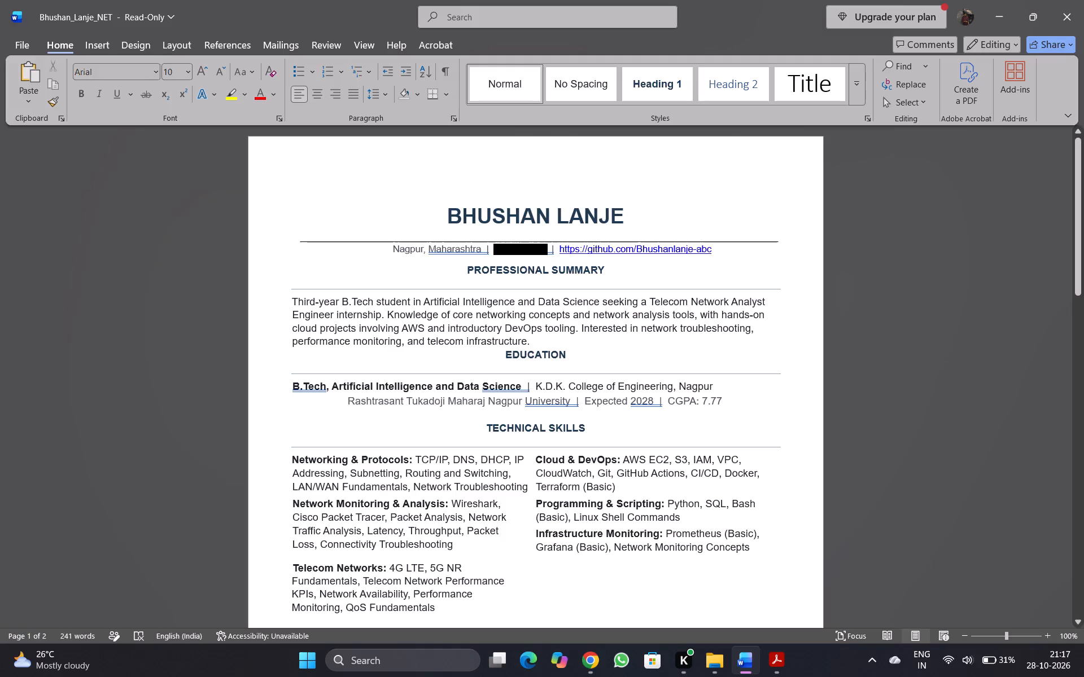
pyautogui.press('BackSpace')
pyautogui.press('BackSpace')
pyautogui.press('BackSpace')
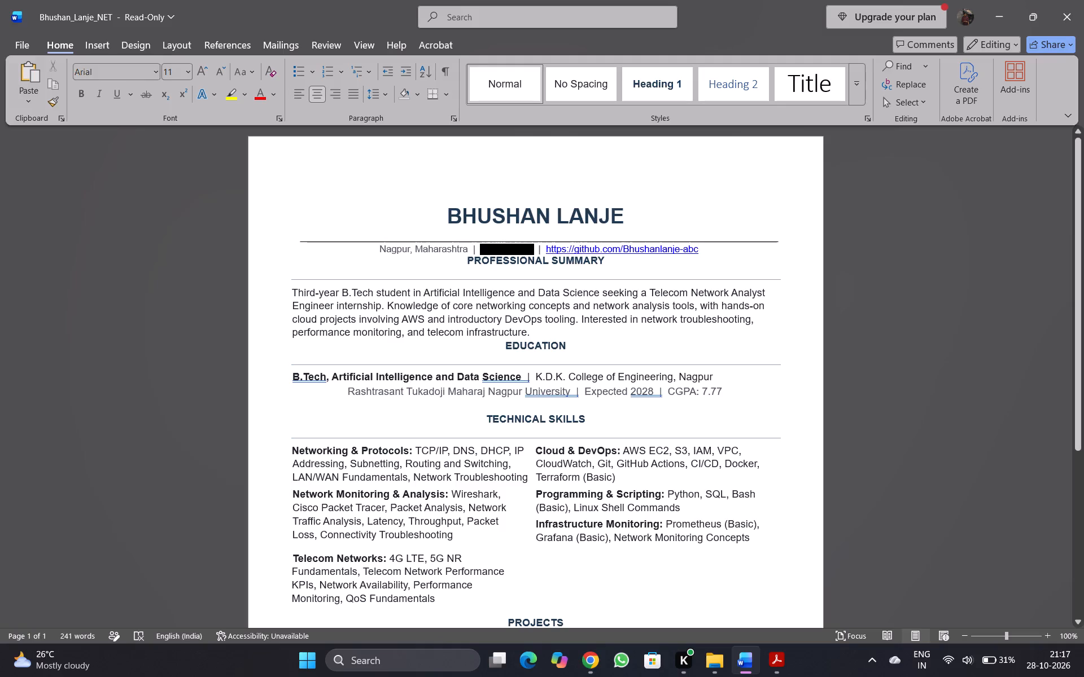
# Insert a paragraph break before the "PROFESSIONAL SUMMARY" heading to separate it from the contact line.
pyautogui.click(466, 260)
pyautogui.press('Return')
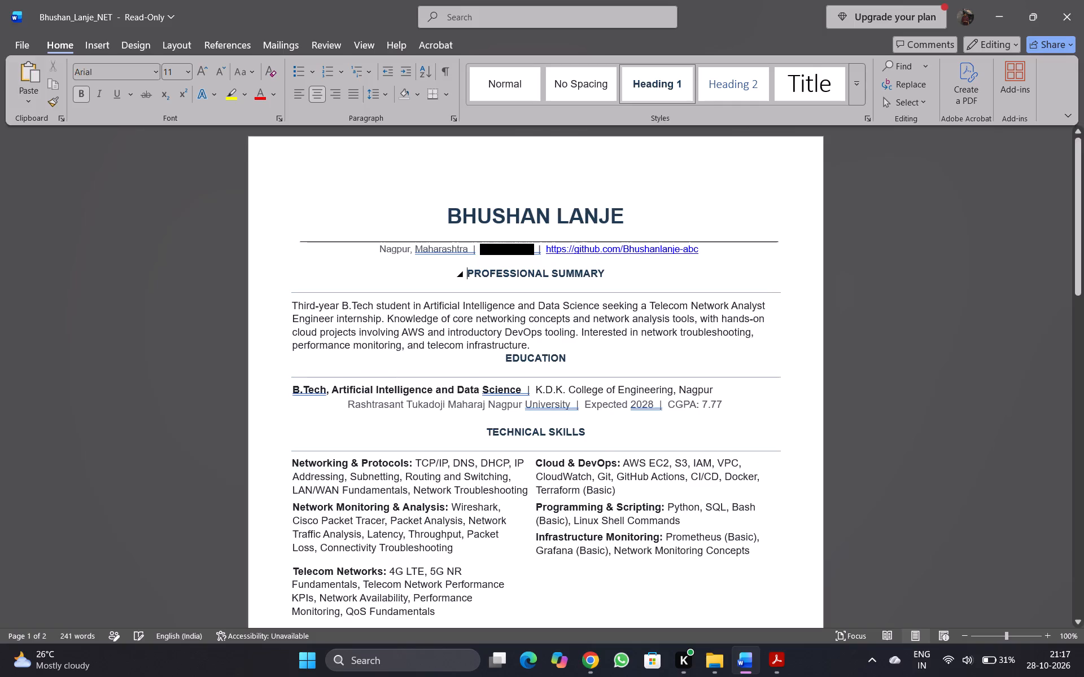
# Review the resume's layout from the technical skills section down to the blank second page.
pyautogui.scroll(-1, 522, 318)
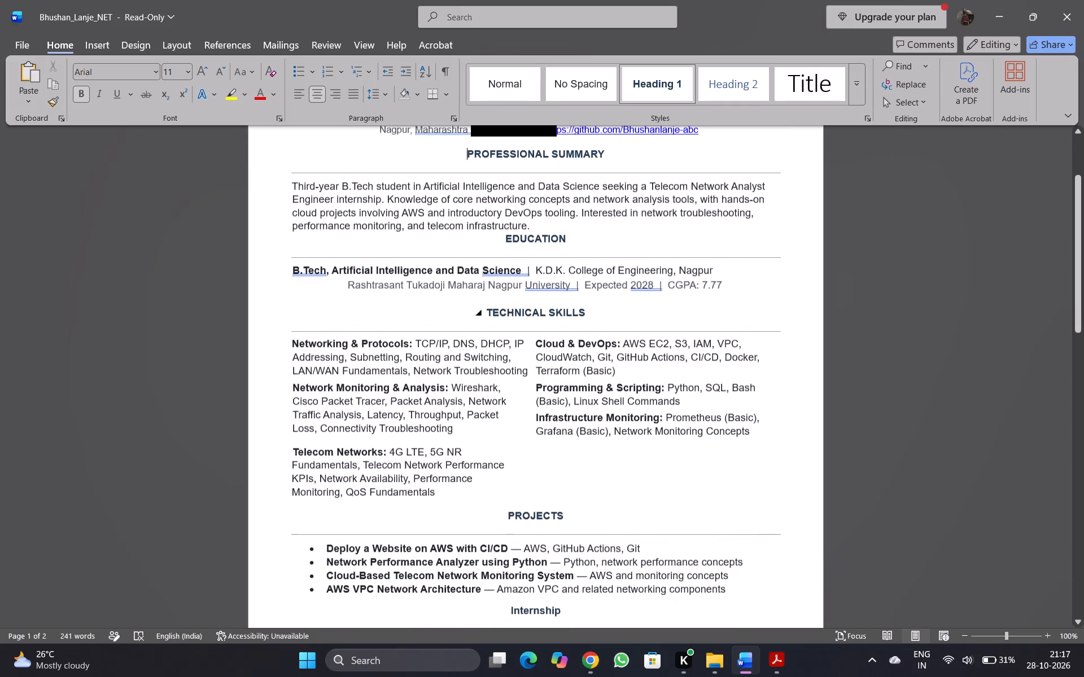
pyautogui.click(477, 322)
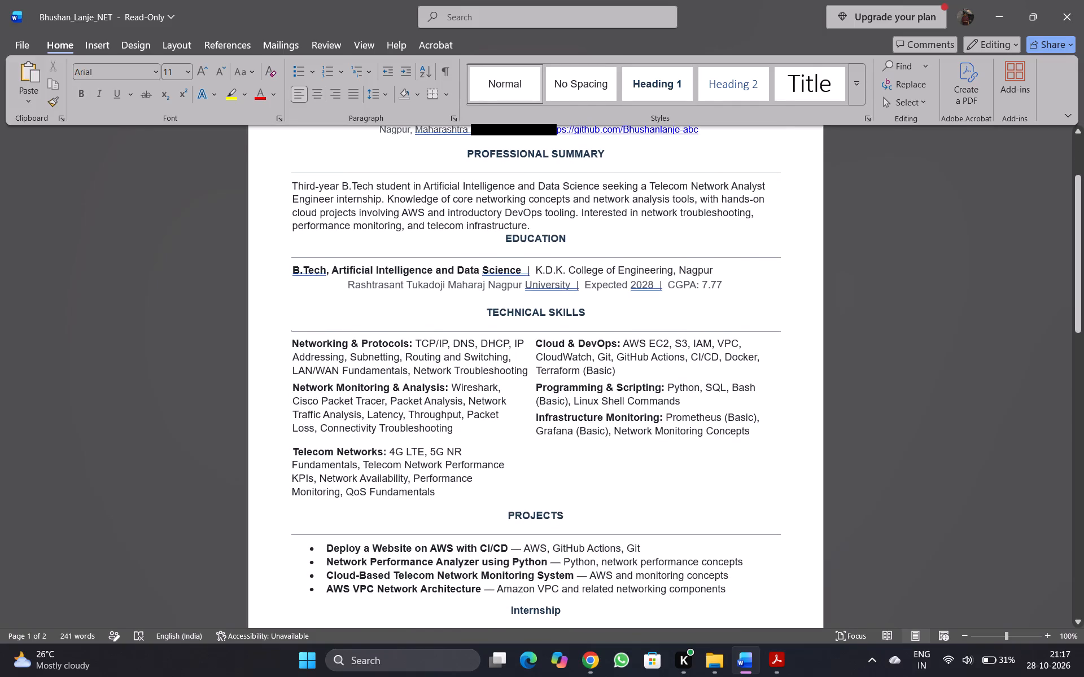
pyautogui.scroll(-1, 574, 510)
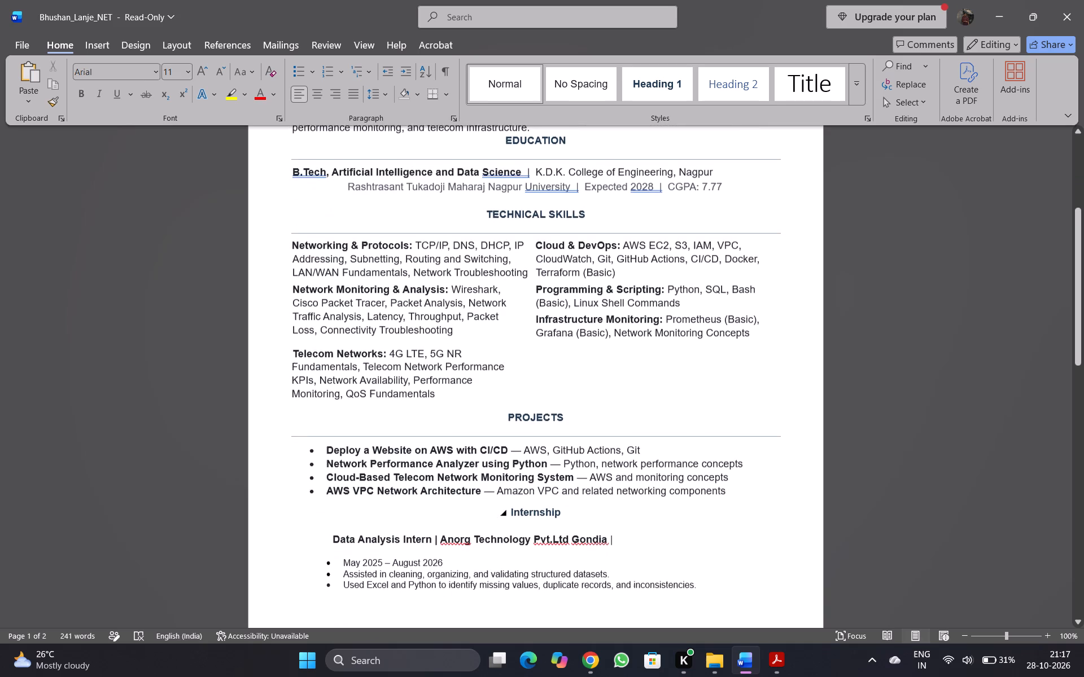
pyautogui.scroll(-2, 574, 510)
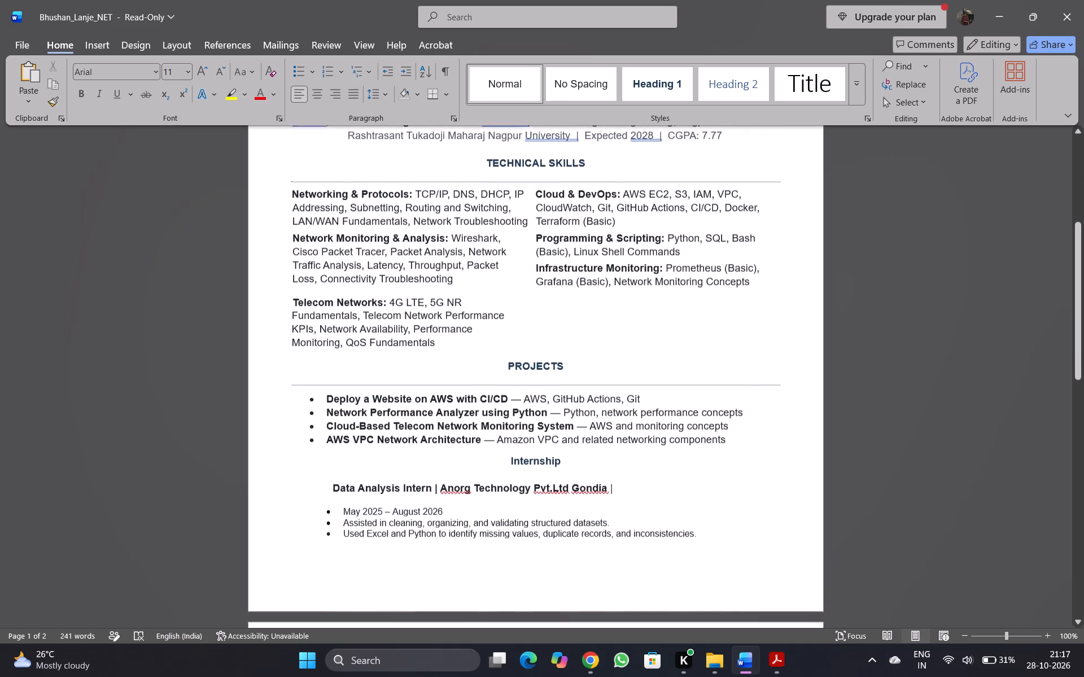
pyautogui.scroll(-2, 574, 510)
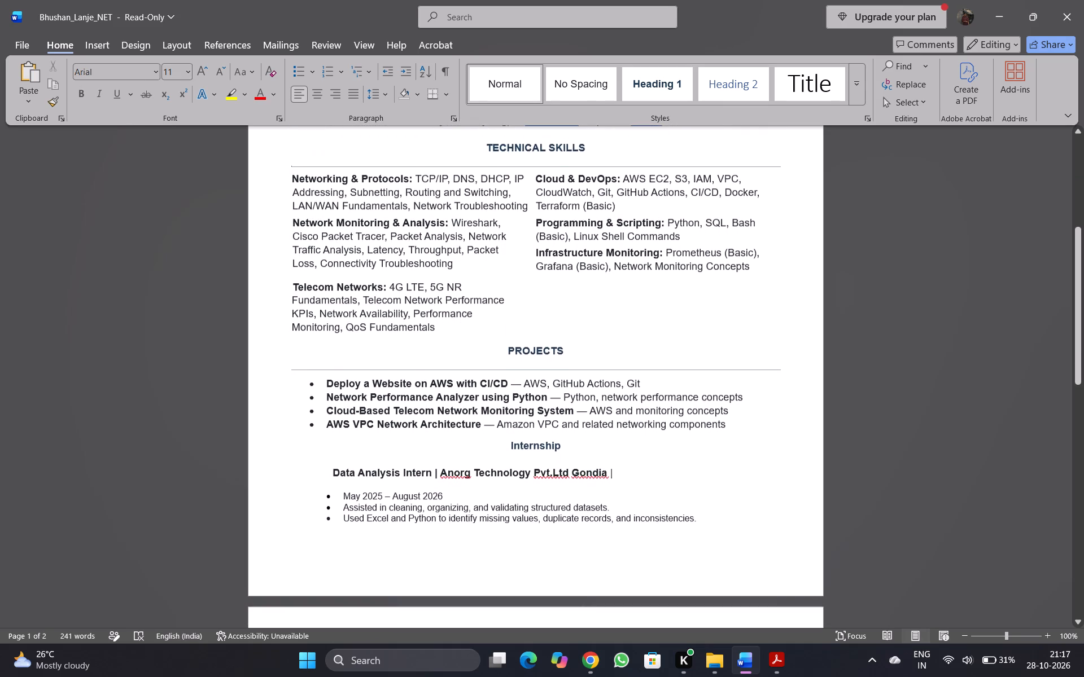
pyautogui.scroll(-1, 574, 510)
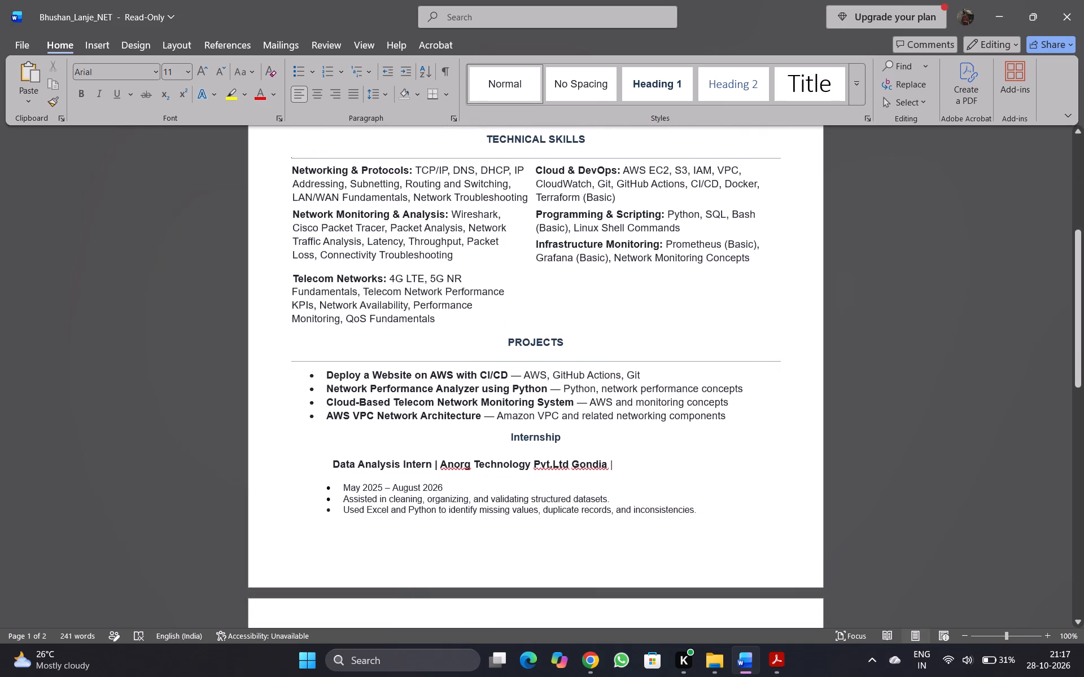
pyautogui.scroll(-3, 574, 510)
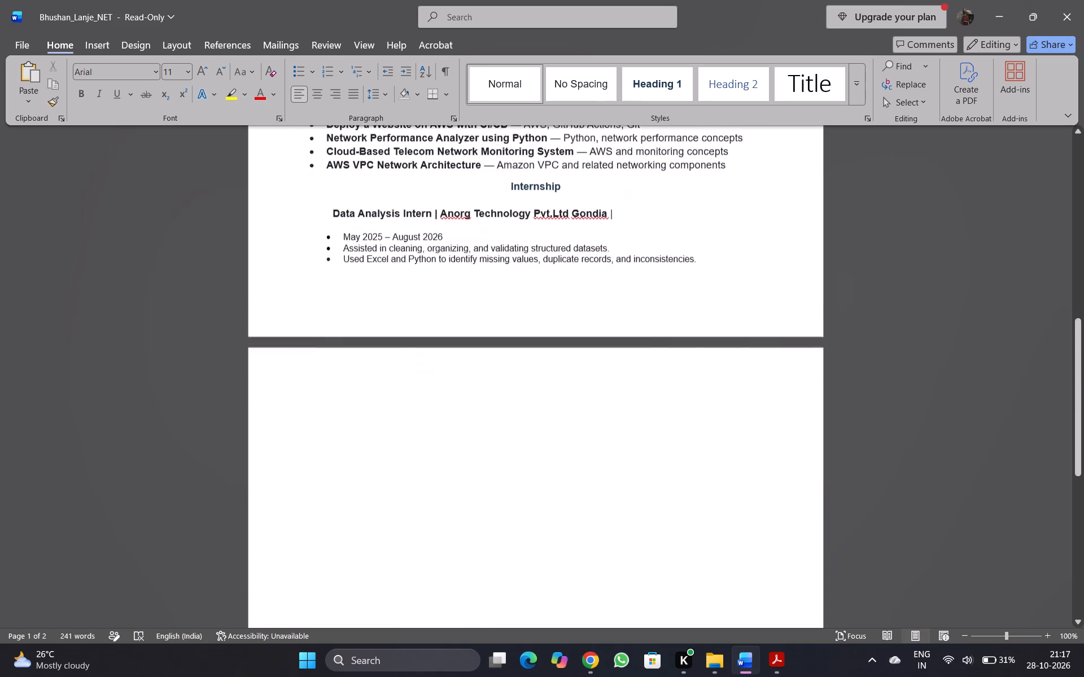
pyautogui.scroll(-3, 574, 510)
pyautogui.scroll(3, 574, 510)
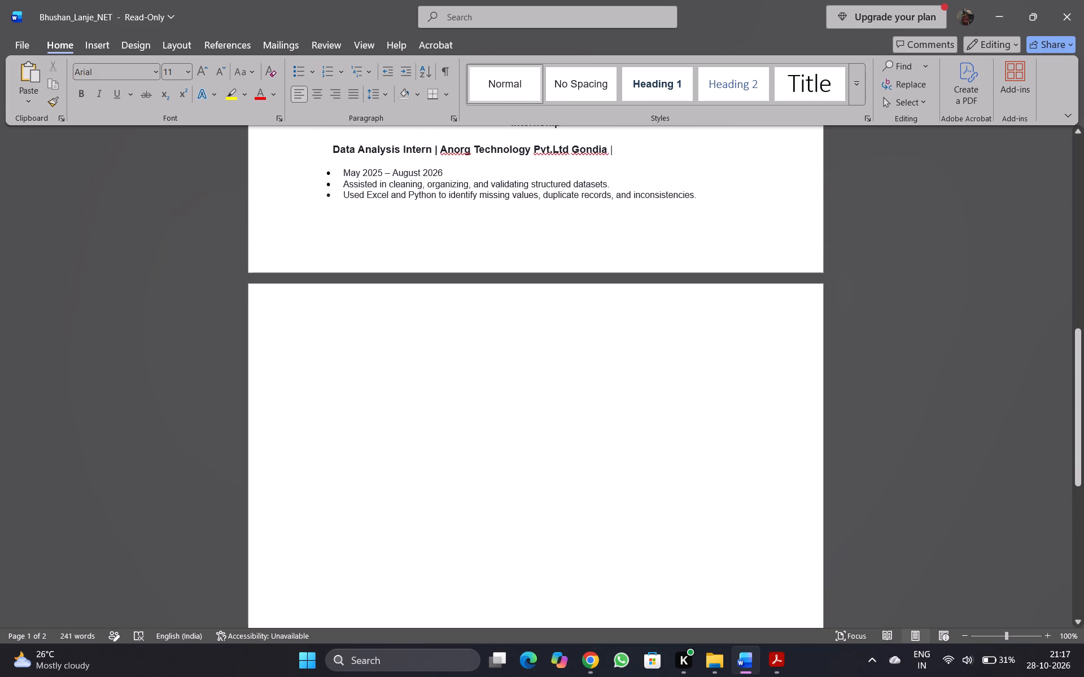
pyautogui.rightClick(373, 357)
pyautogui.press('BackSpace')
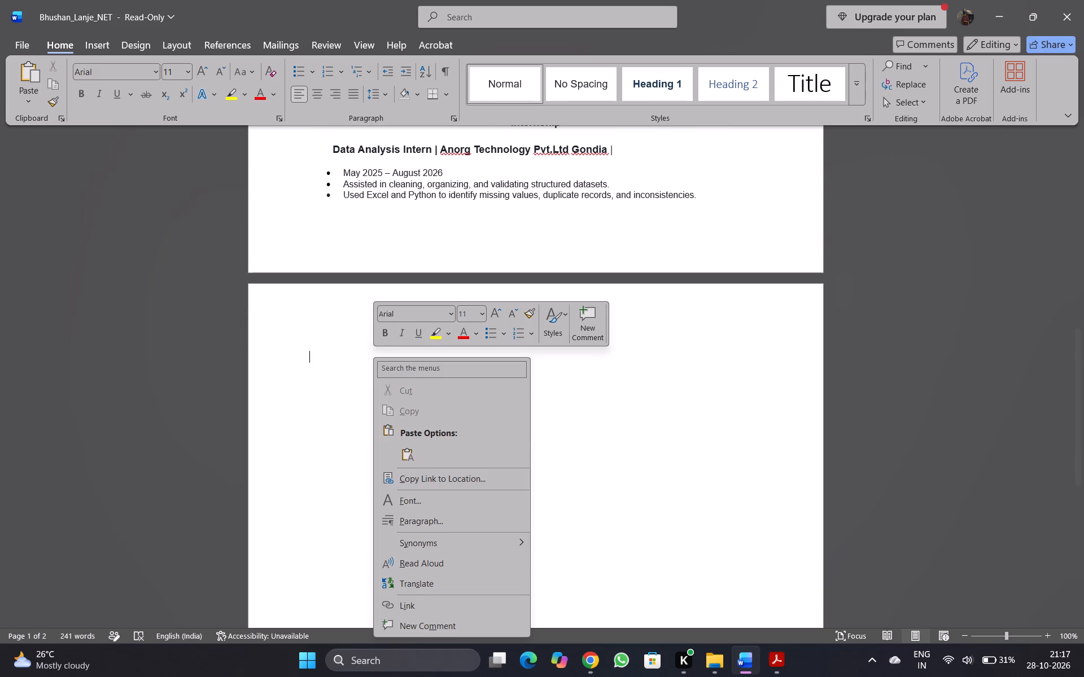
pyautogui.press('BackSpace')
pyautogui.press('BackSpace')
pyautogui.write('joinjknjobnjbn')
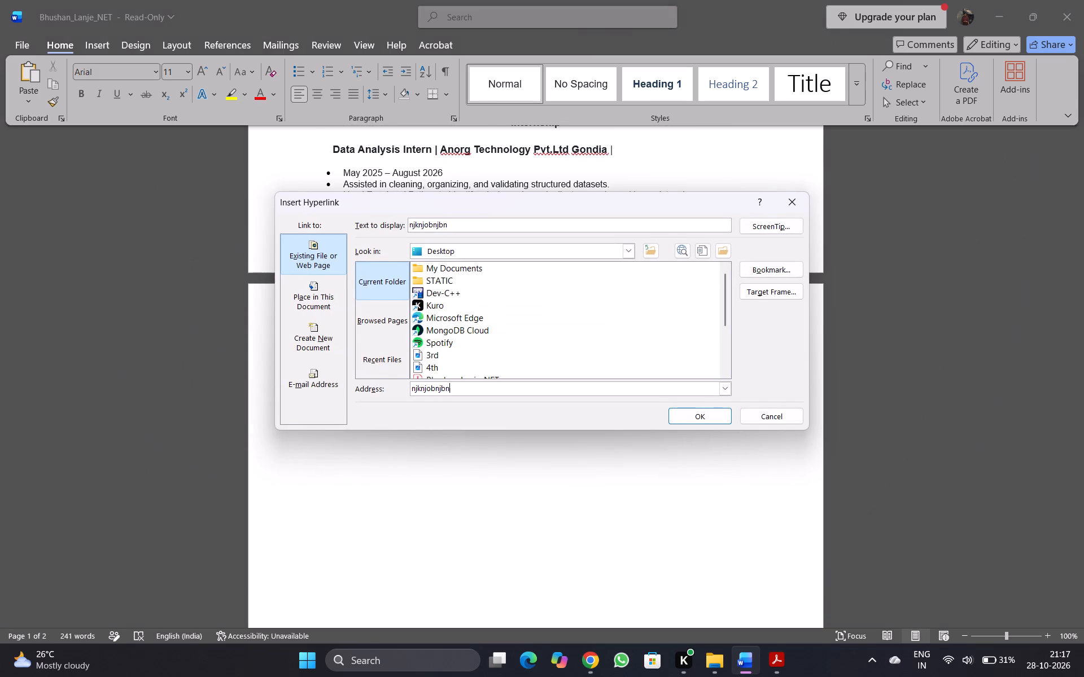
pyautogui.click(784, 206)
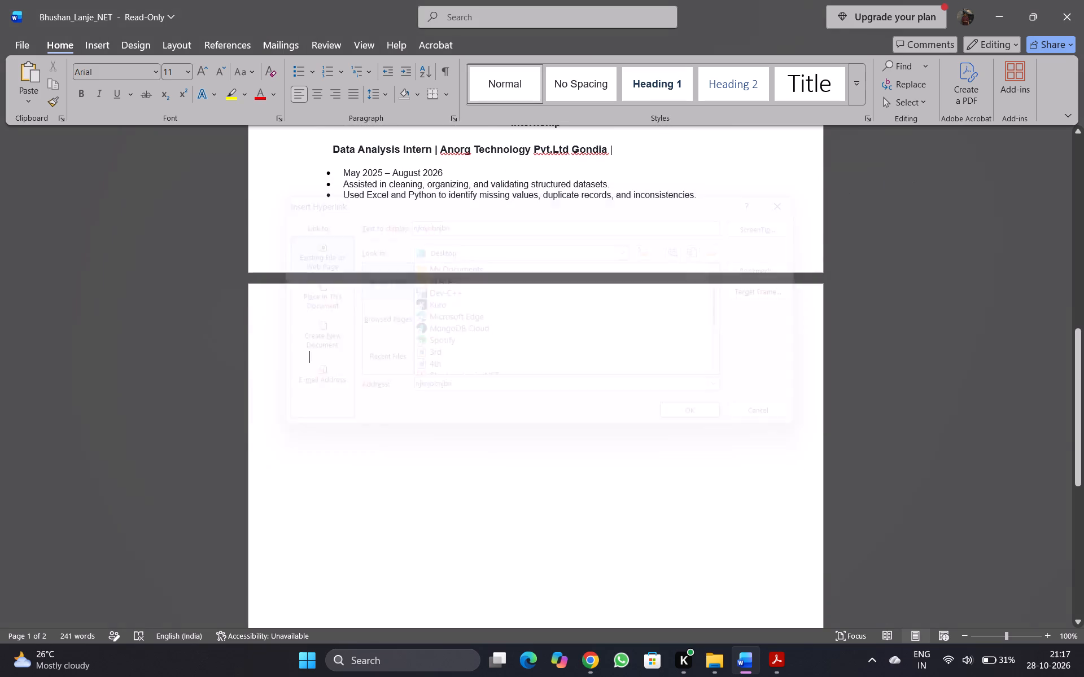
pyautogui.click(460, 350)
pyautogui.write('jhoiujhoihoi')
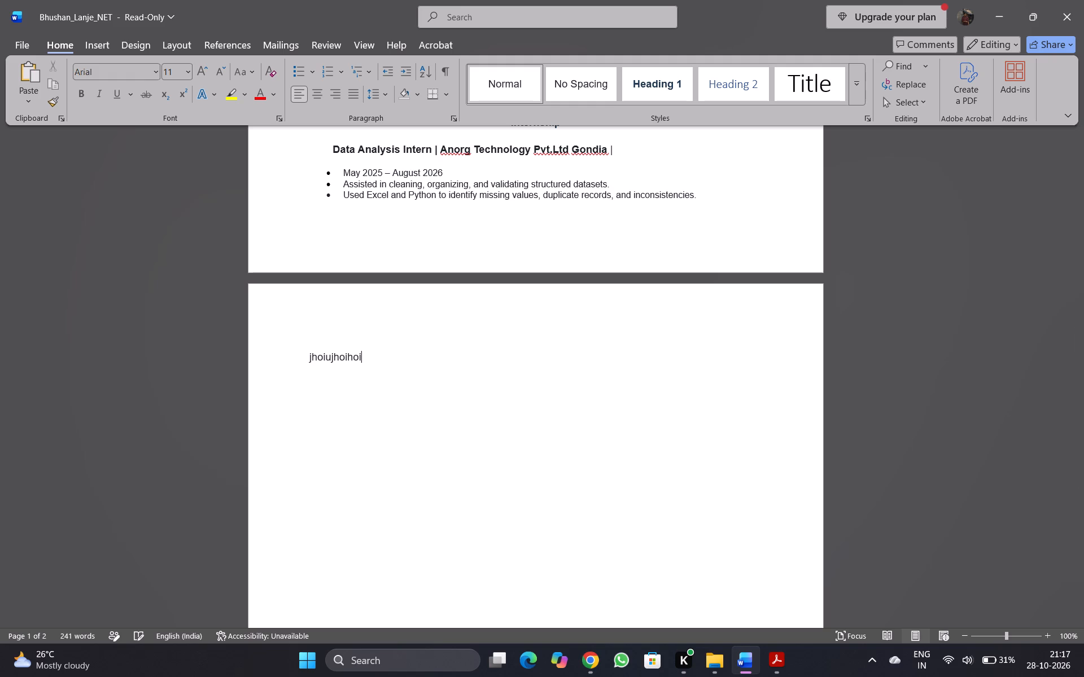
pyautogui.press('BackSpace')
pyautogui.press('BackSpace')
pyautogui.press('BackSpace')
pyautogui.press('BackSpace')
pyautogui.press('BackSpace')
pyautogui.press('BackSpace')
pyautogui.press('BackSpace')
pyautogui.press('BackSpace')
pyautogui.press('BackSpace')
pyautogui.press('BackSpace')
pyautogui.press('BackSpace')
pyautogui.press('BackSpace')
# Delete the empty paragraphs on the second page so the document ends after the last internship duty line.
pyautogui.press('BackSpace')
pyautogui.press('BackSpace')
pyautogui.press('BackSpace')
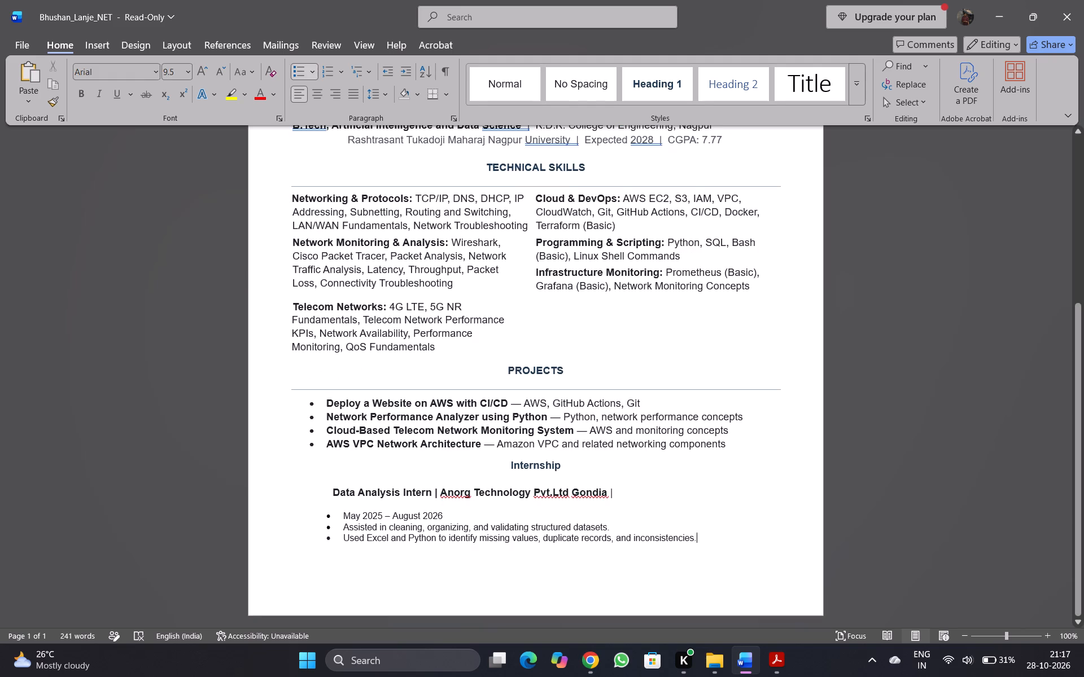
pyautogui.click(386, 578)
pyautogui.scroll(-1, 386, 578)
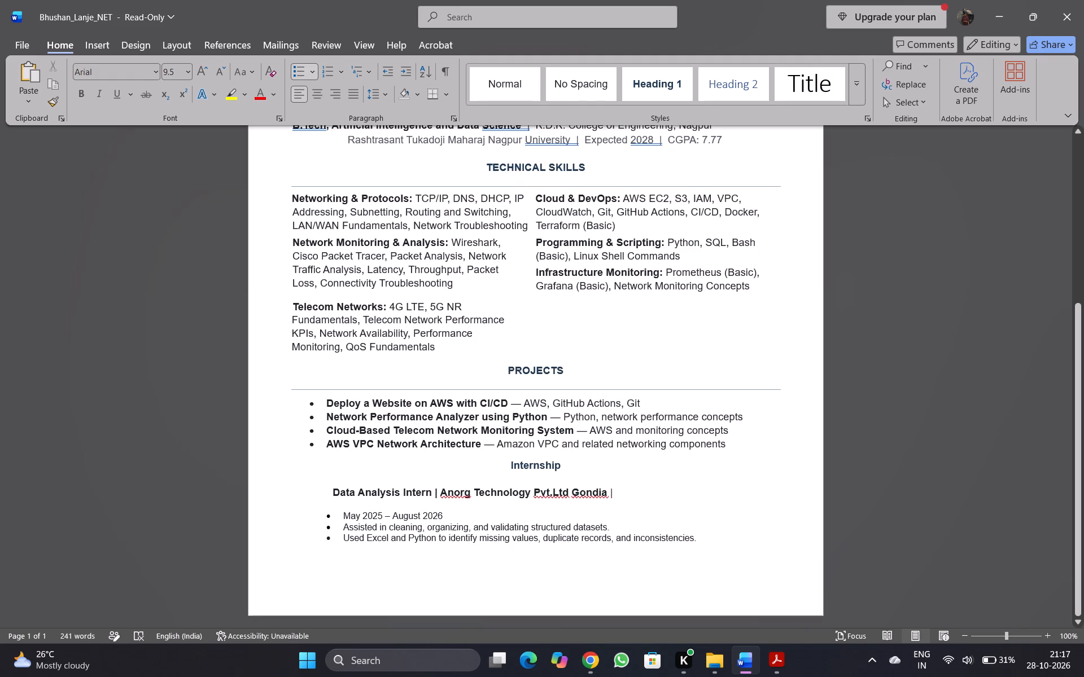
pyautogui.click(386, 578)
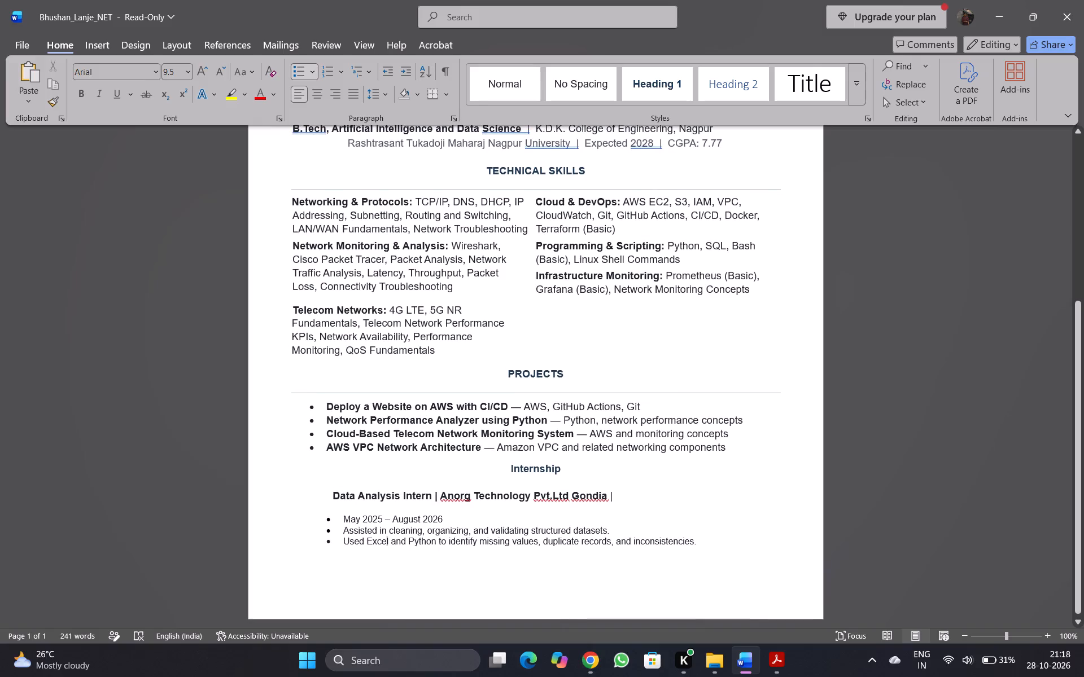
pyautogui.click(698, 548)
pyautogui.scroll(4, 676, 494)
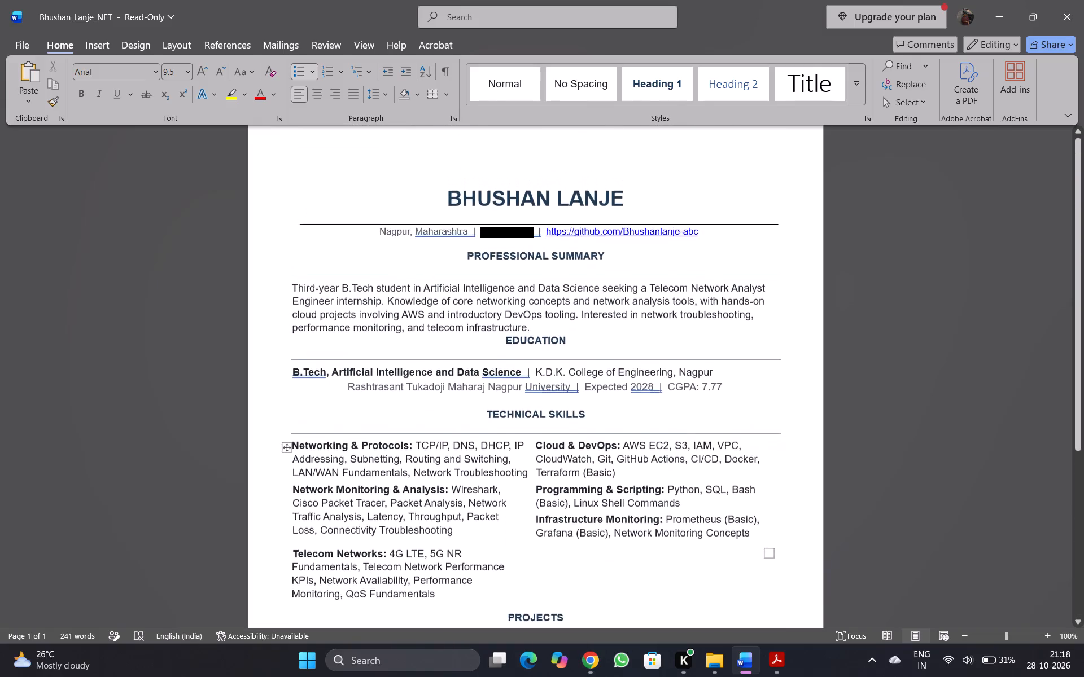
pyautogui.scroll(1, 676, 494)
# Save the resume to the Desktop as a PDF, removing the "_NET" suffix from the file name.
pyautogui.click(22, 44)
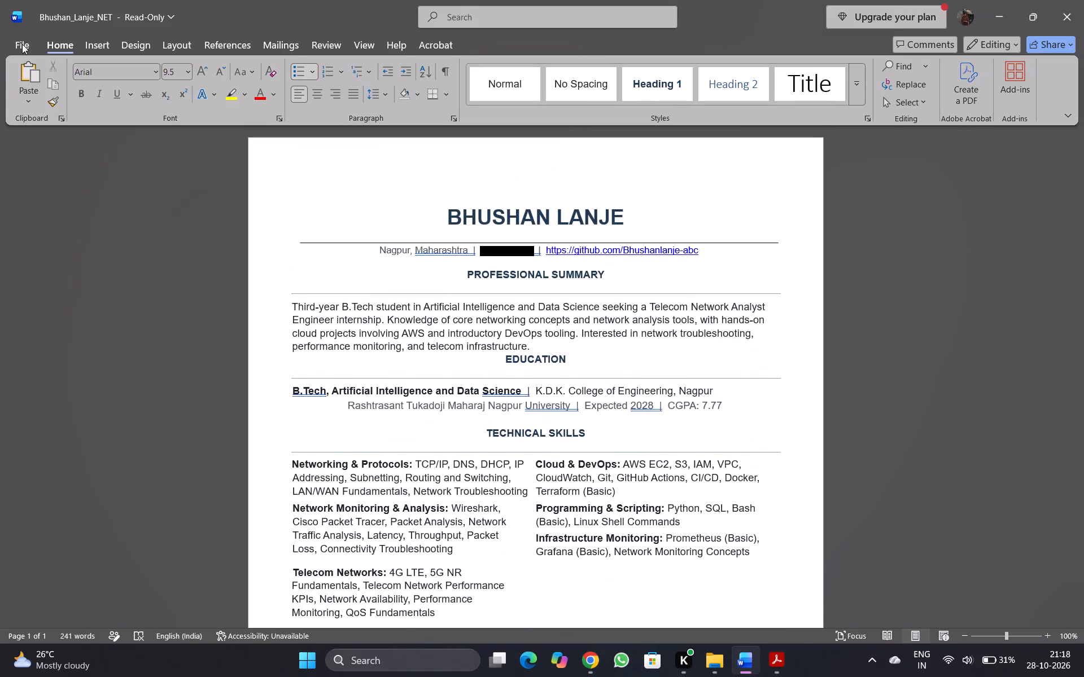
pyautogui.click(47, 232)
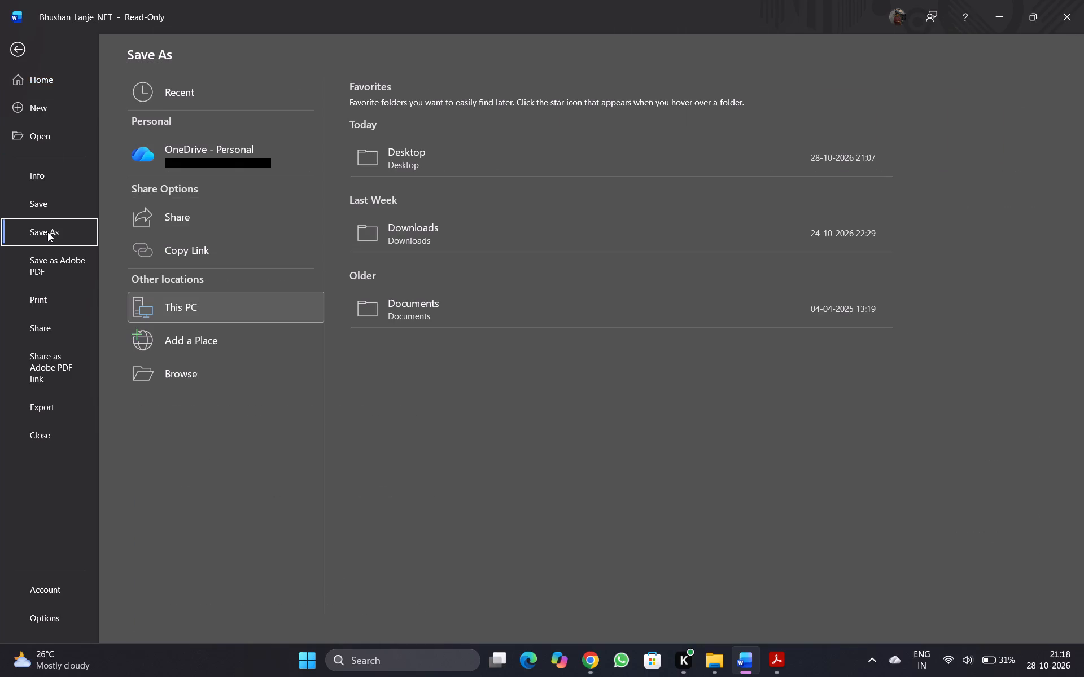
pyautogui.click(155, 383)
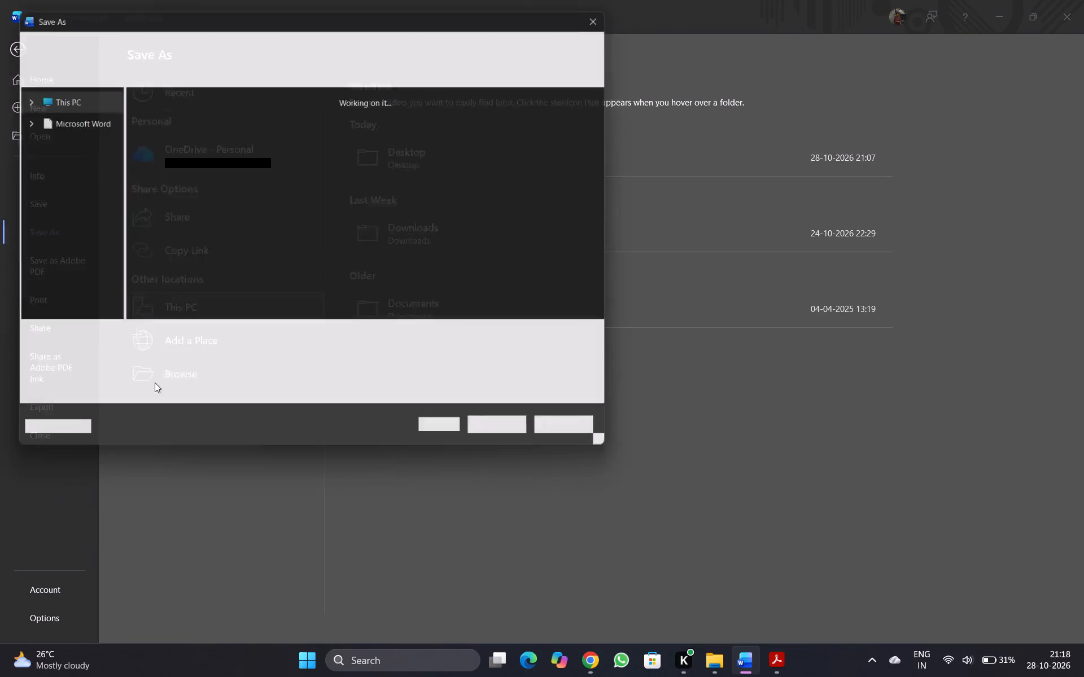
pyautogui.click(194, 335)
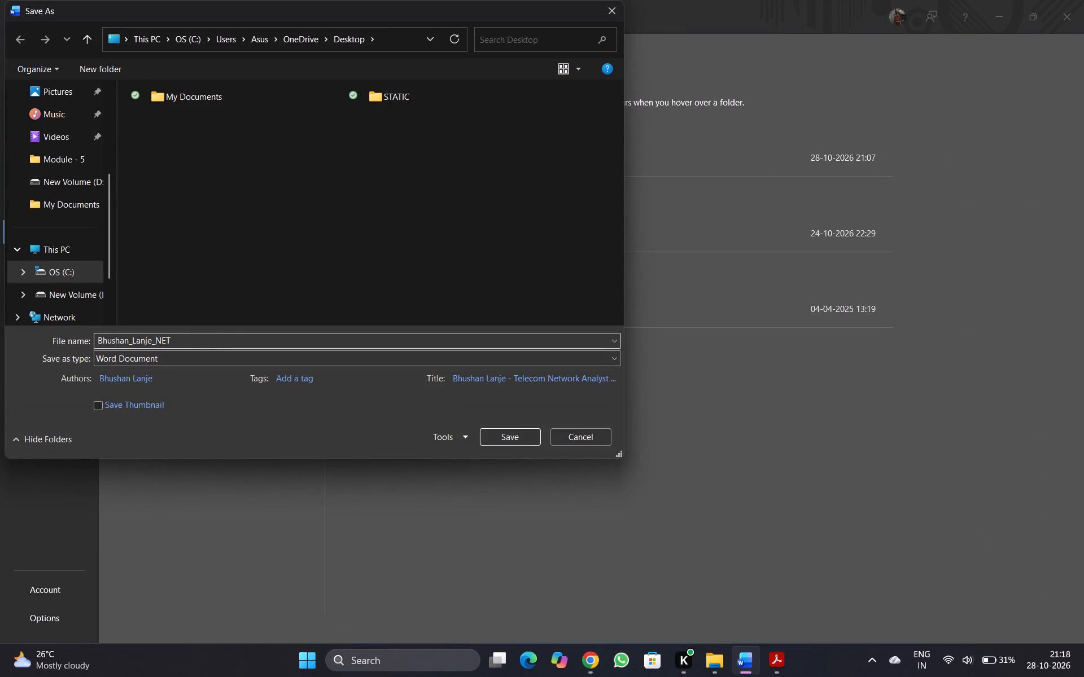
pyautogui.press('BackSpace')
pyautogui.press('BackSpace')
pyautogui.press('BackSpace')
pyautogui.press('BackSpace')
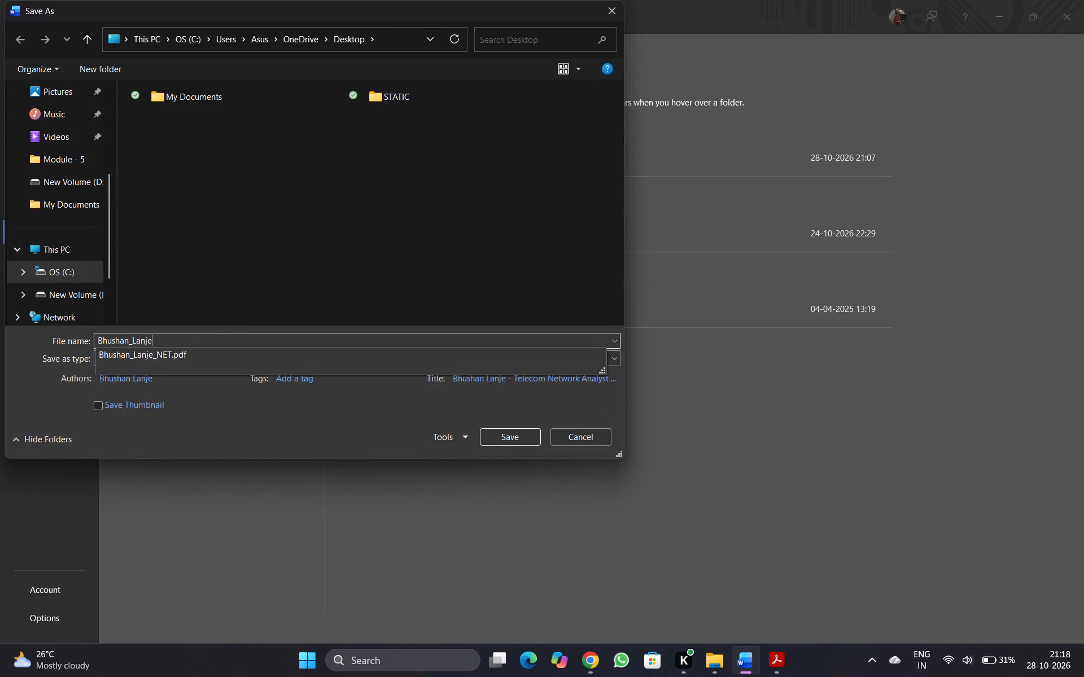
pyautogui.click(514, 527)
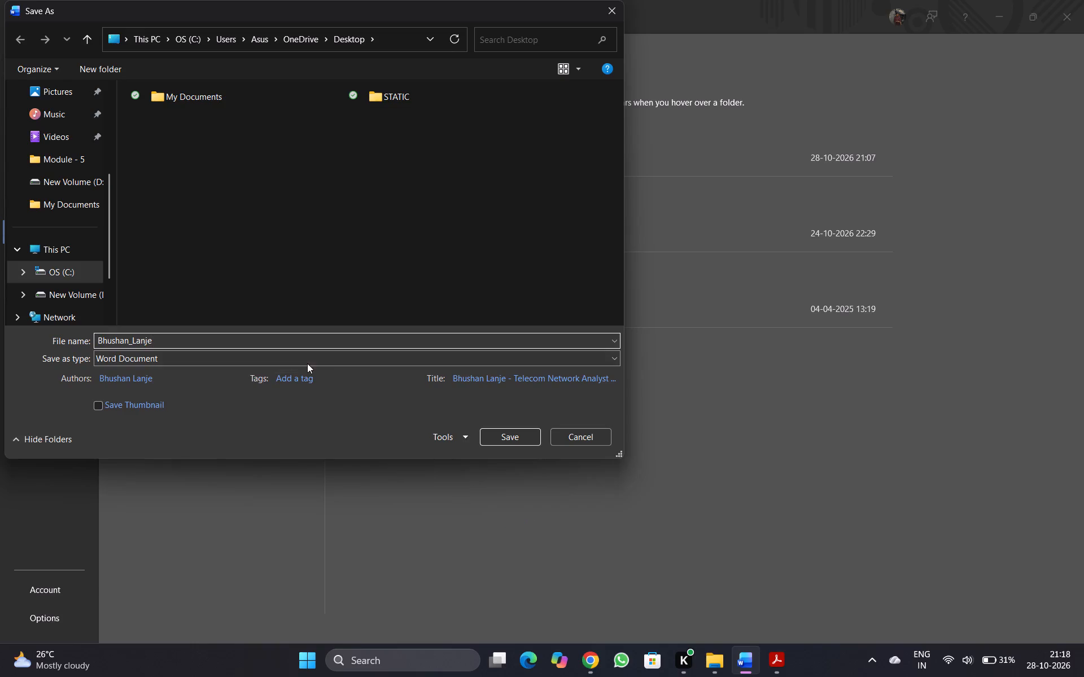
pyautogui.click(307, 361)
pyautogui.click(119, 436)
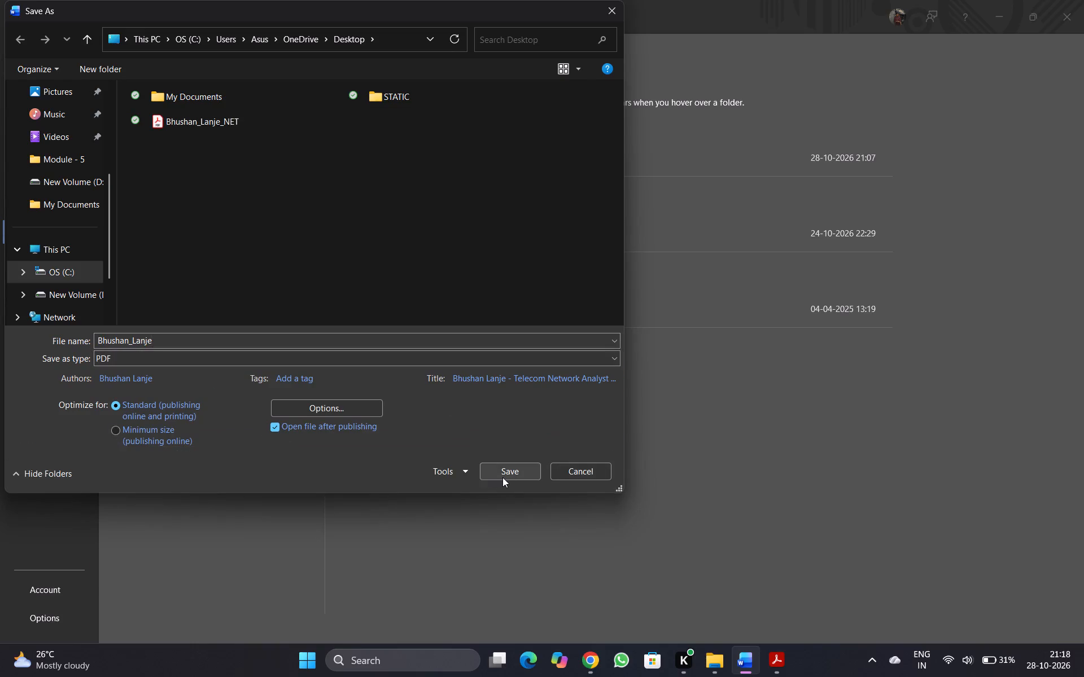
pyautogui.click(502, 477)
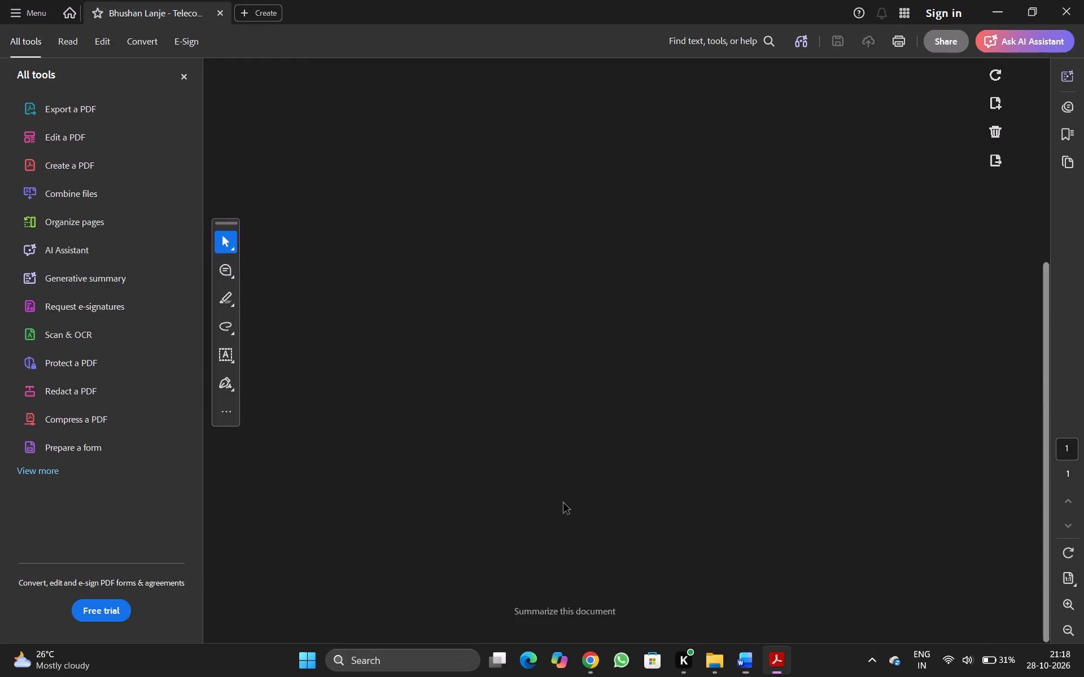
# Review the exported PDF resume from the name heading down to the internship section.
pyautogui.scroll(-2, 635, 533)
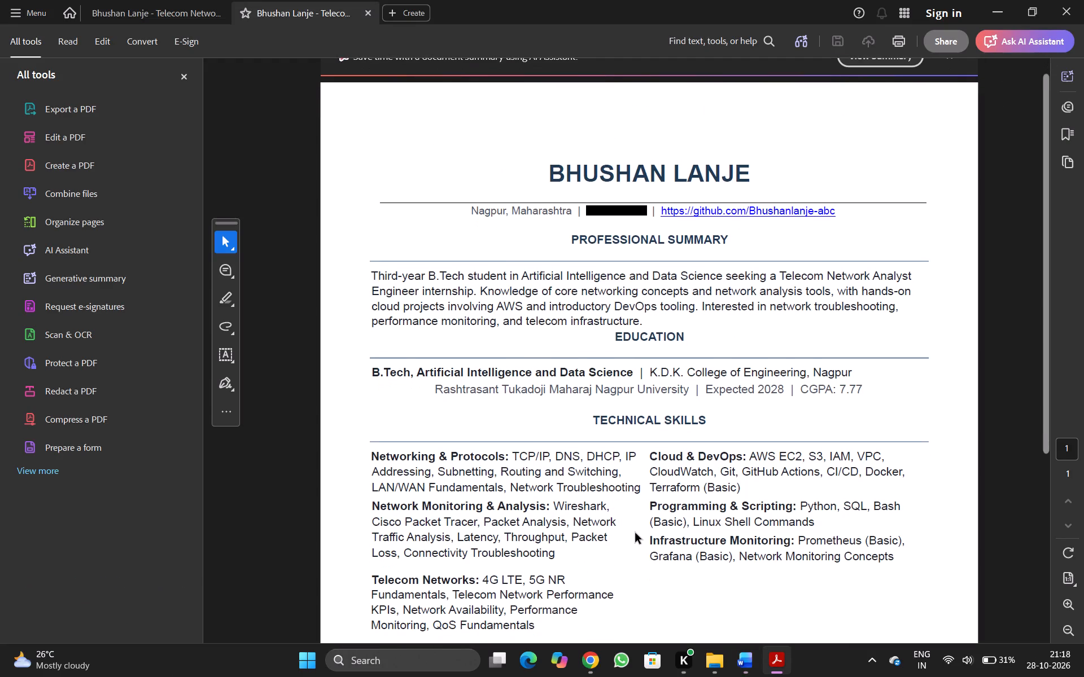
pyautogui.scroll(-3, 635, 533)
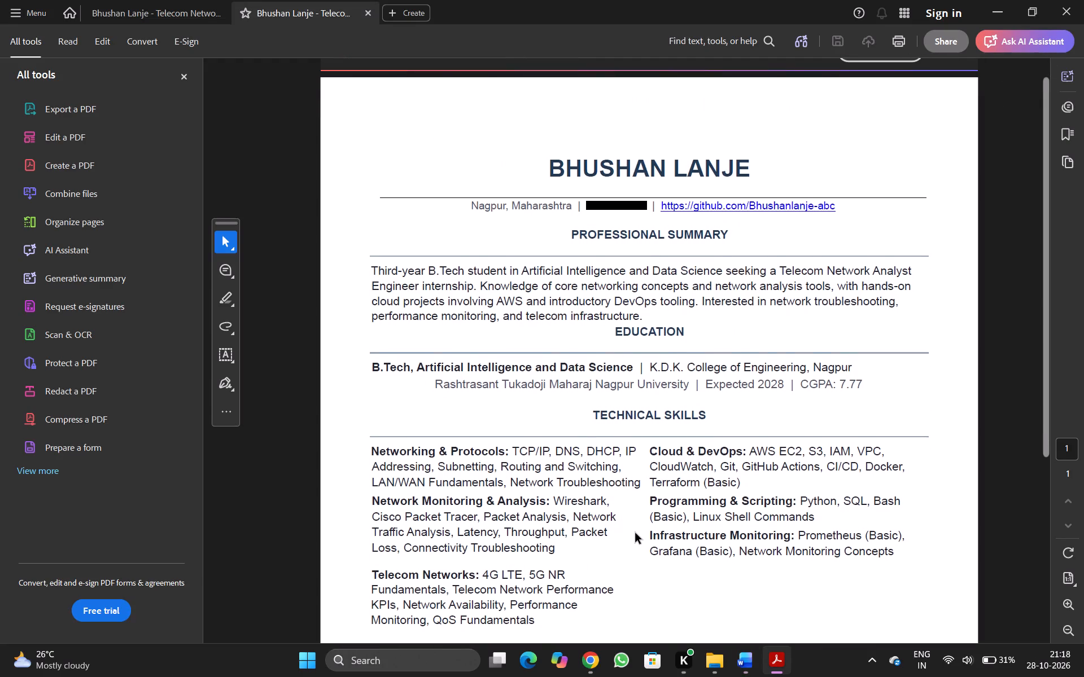
pyautogui.scroll(-3, 635, 533)
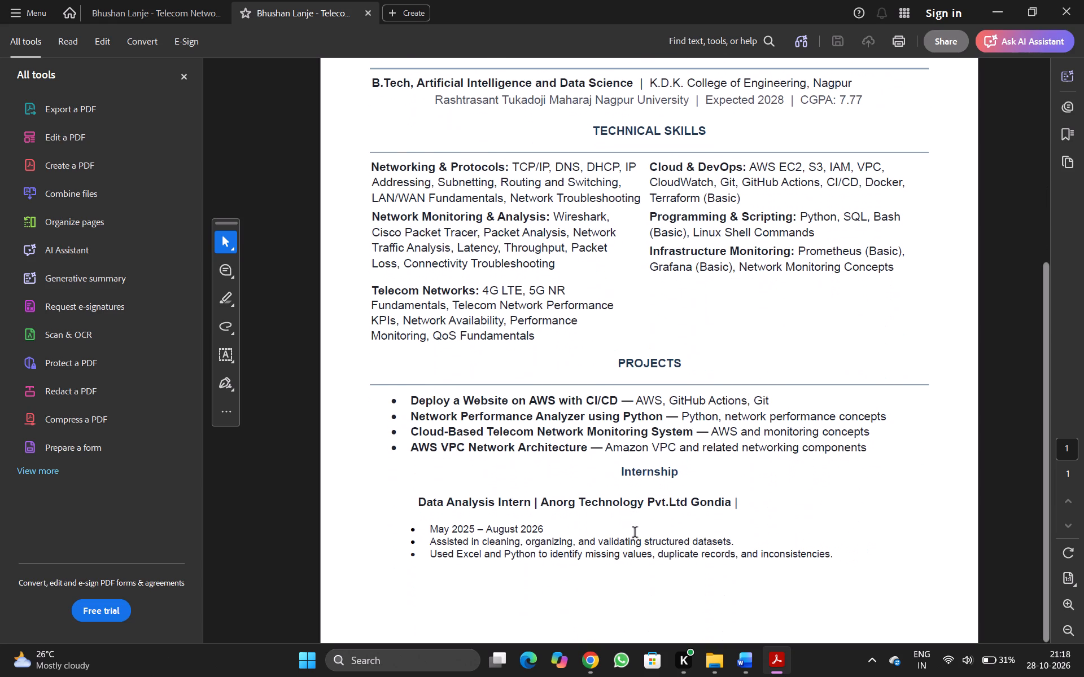
pyautogui.scroll(-2, 635, 533)
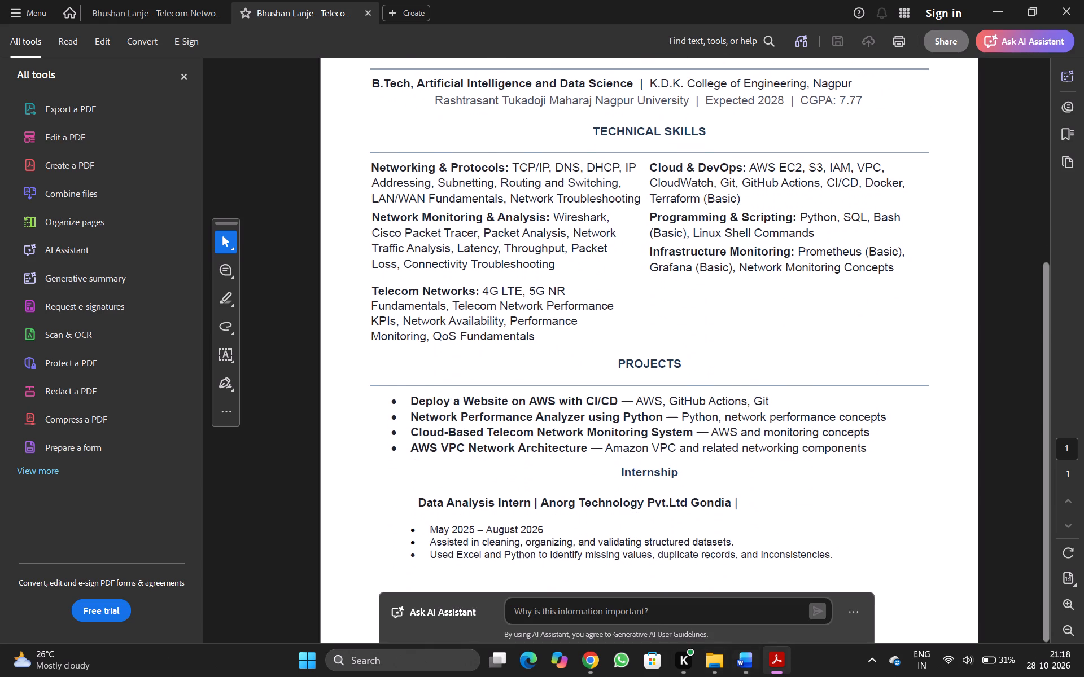
# Switch to Chrome, upload the new resume PDF without the "_NET" suffix to Revvity's AI Applications DevOps Intern application, and continue to My Information.
pyautogui.click(589, 661)
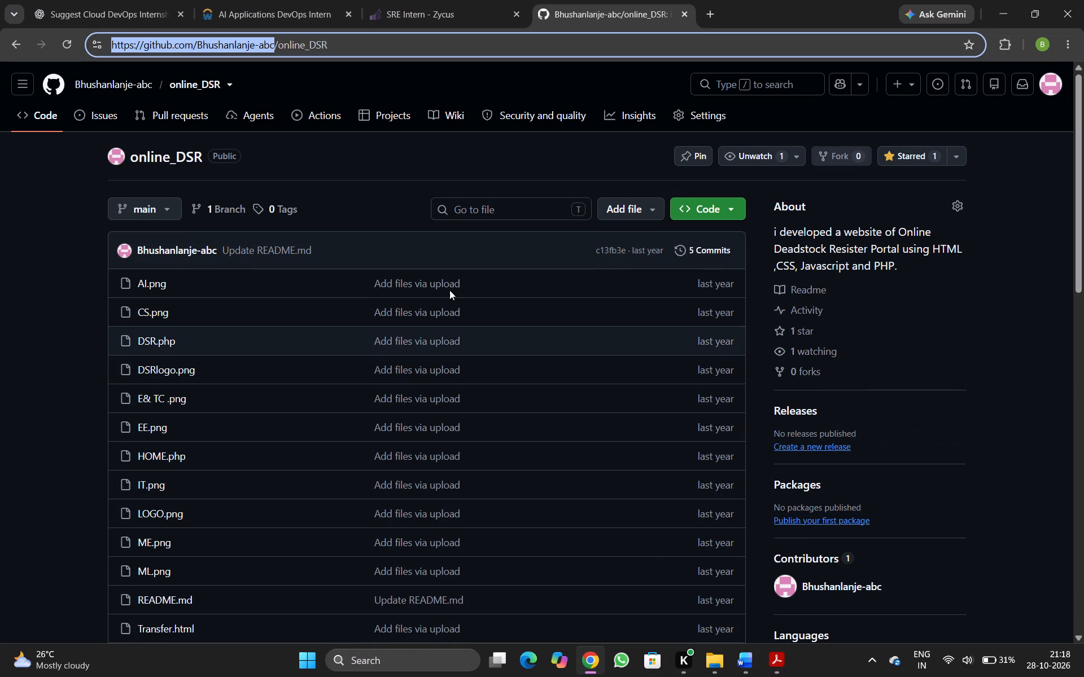
pyautogui.click(288, 3)
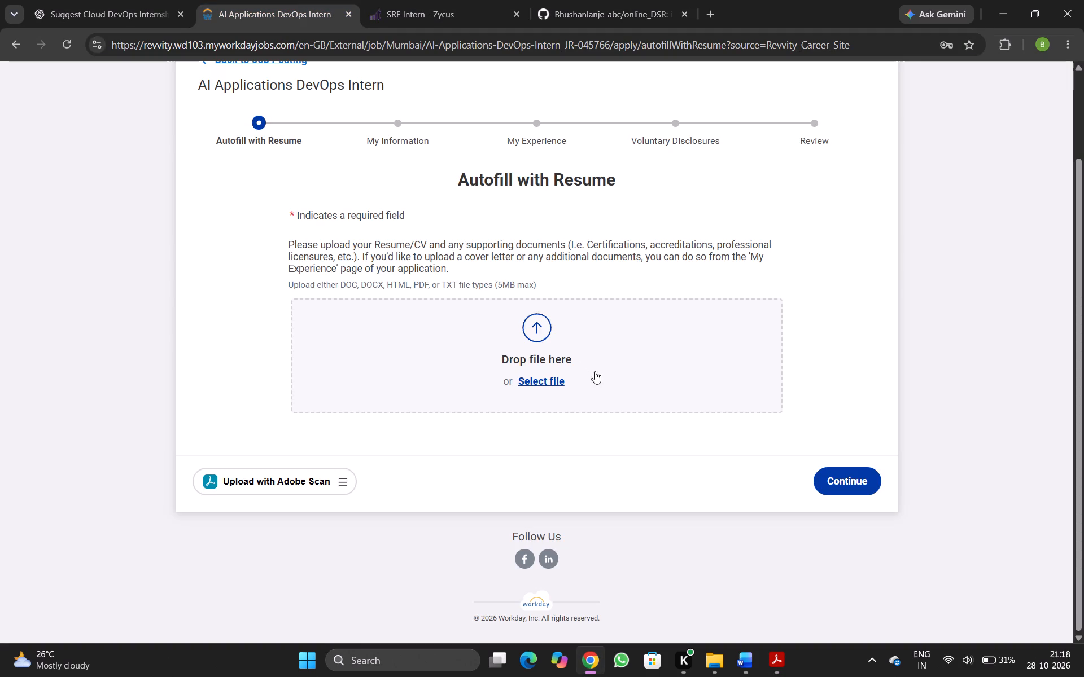
pyautogui.click(536, 379)
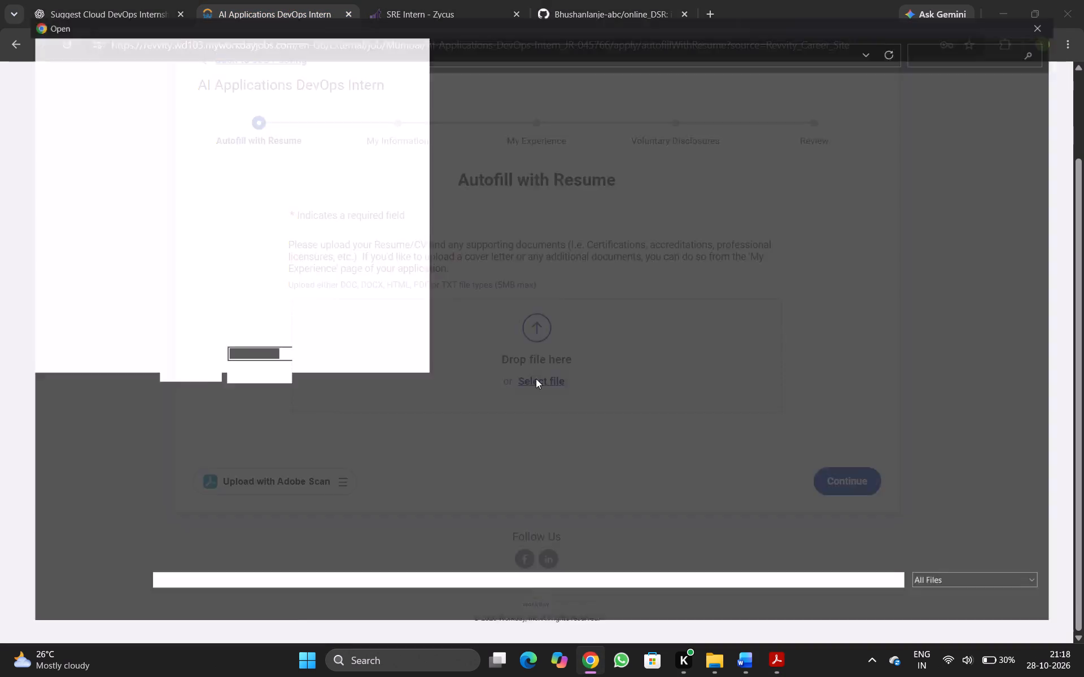
pyautogui.click(230, 120)
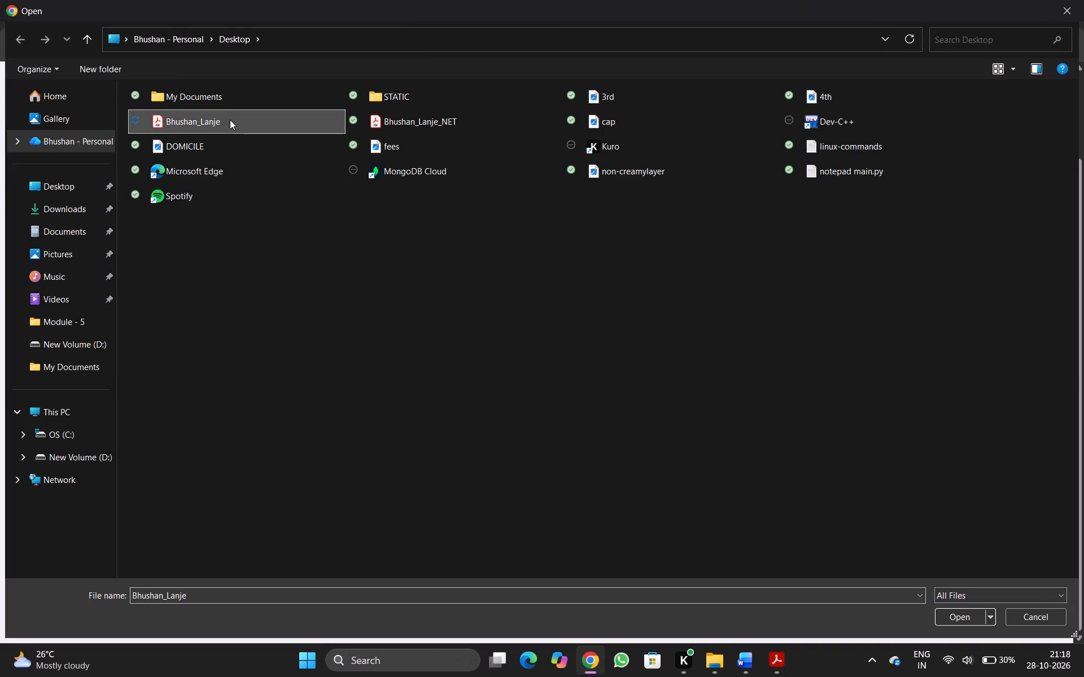
pyautogui.click(961, 621)
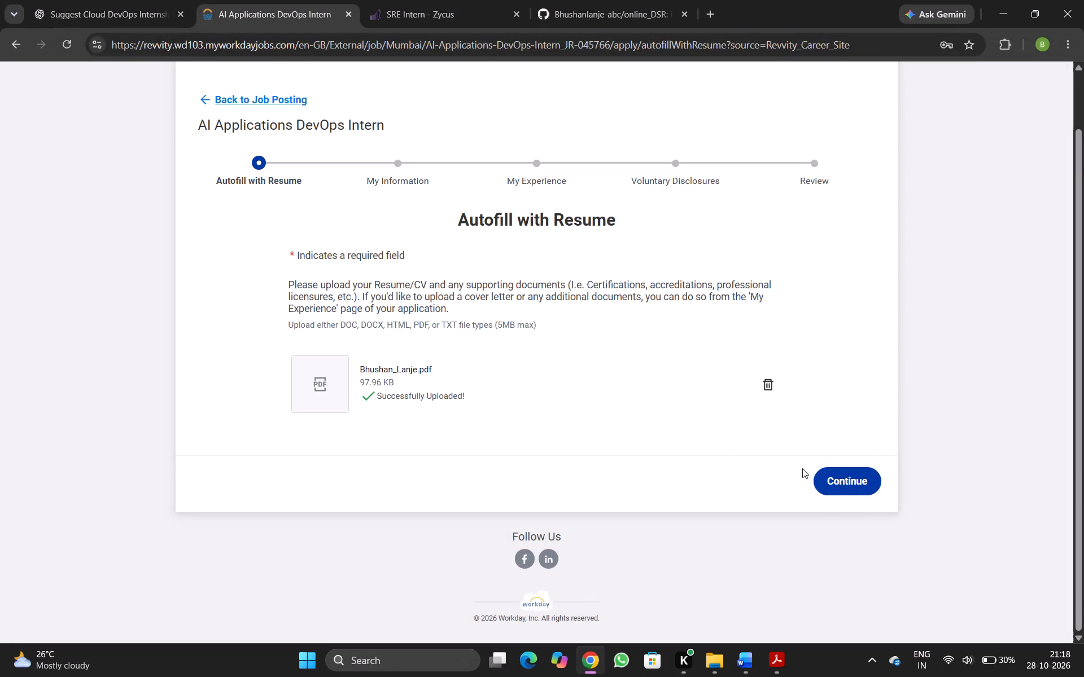
pyautogui.click(836, 477)
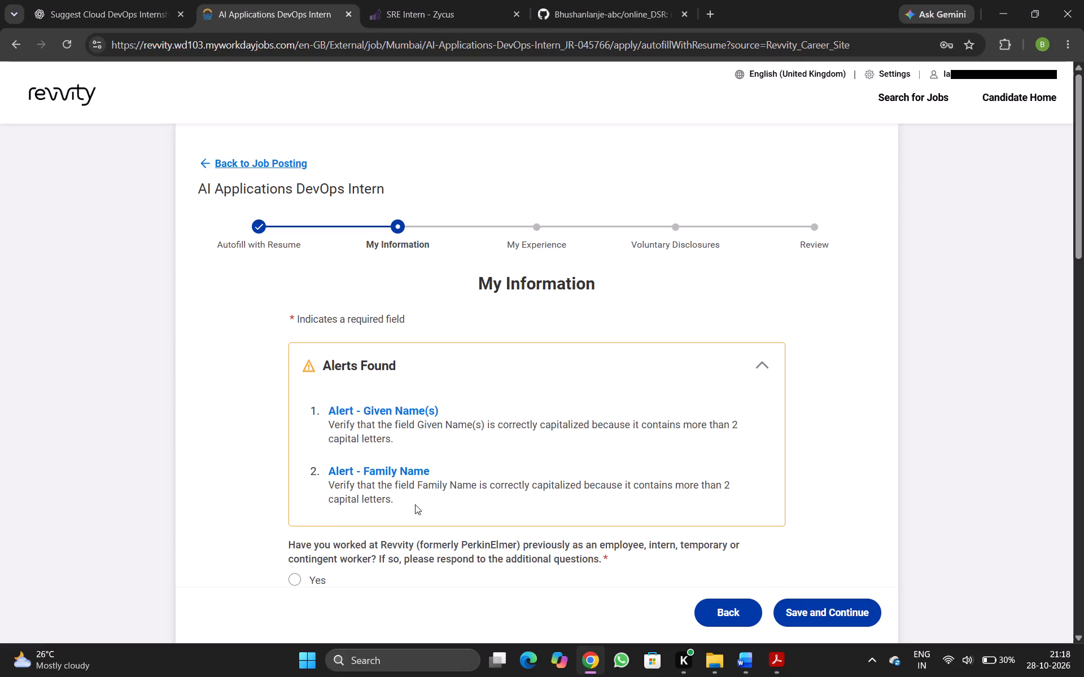
# Answer No to the question about having previously worked at Revvity, leaving the country as India.
pyautogui.click(296, 583)
pyautogui.scroll(-2, 543, 596)
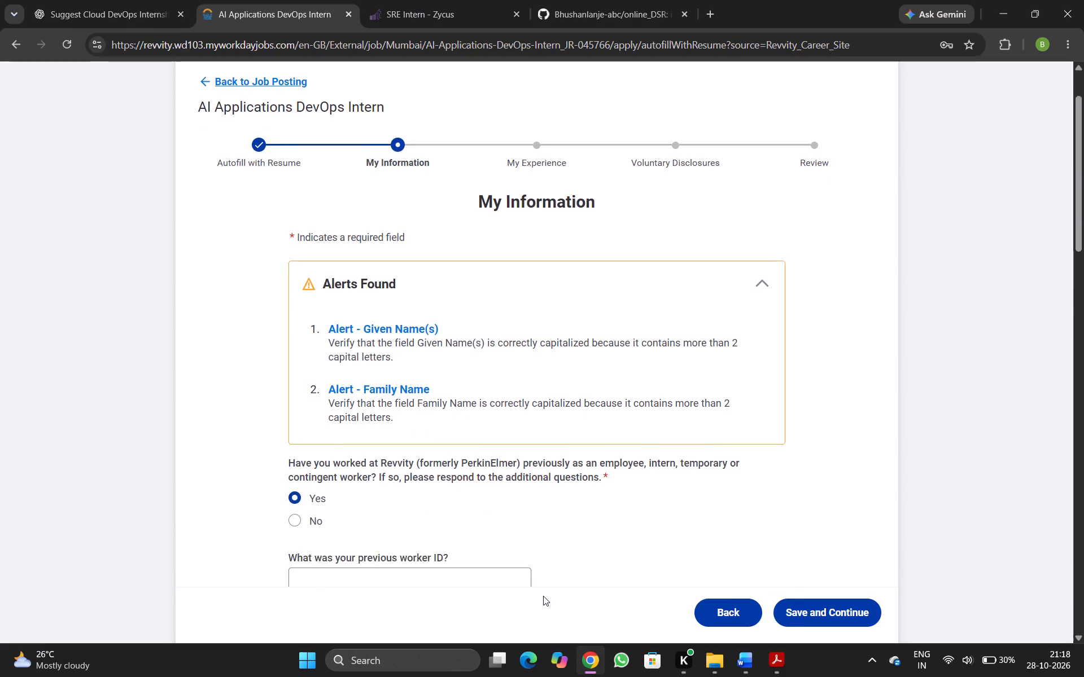
pyautogui.scroll(-4, 543, 596)
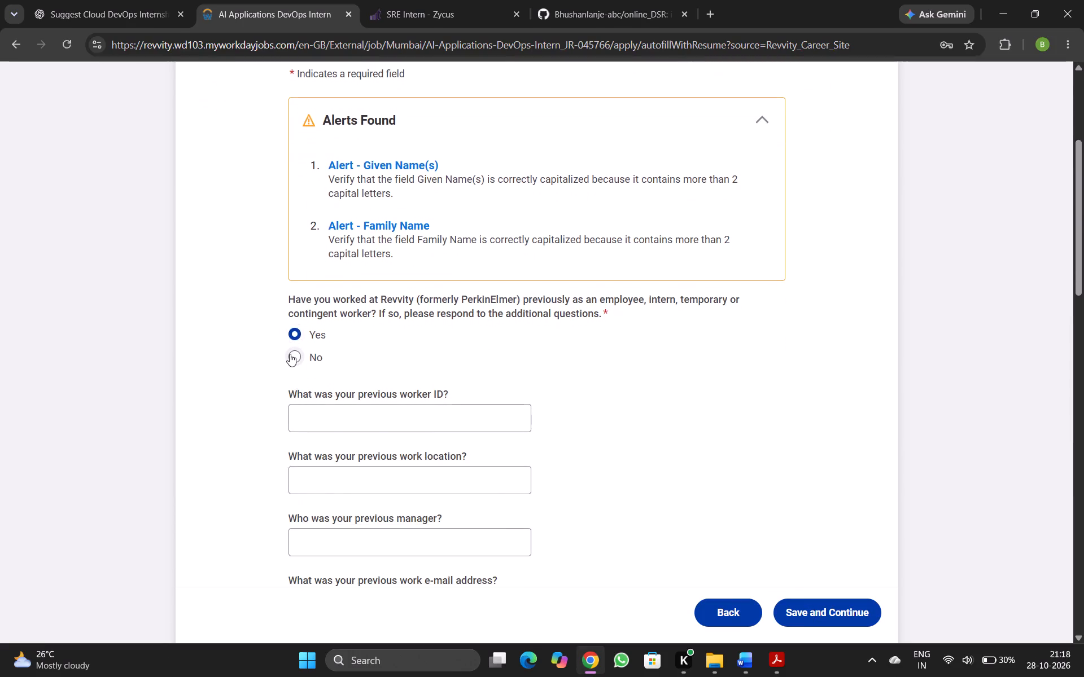
pyautogui.click(290, 354)
pyautogui.click(355, 423)
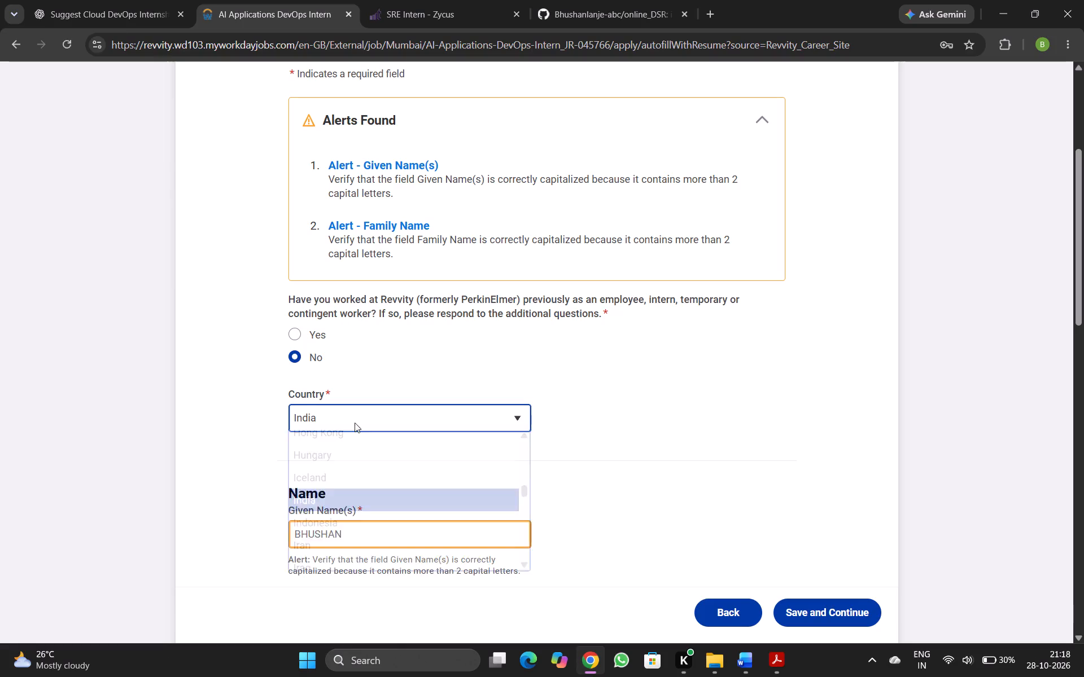
pyautogui.click(194, 470)
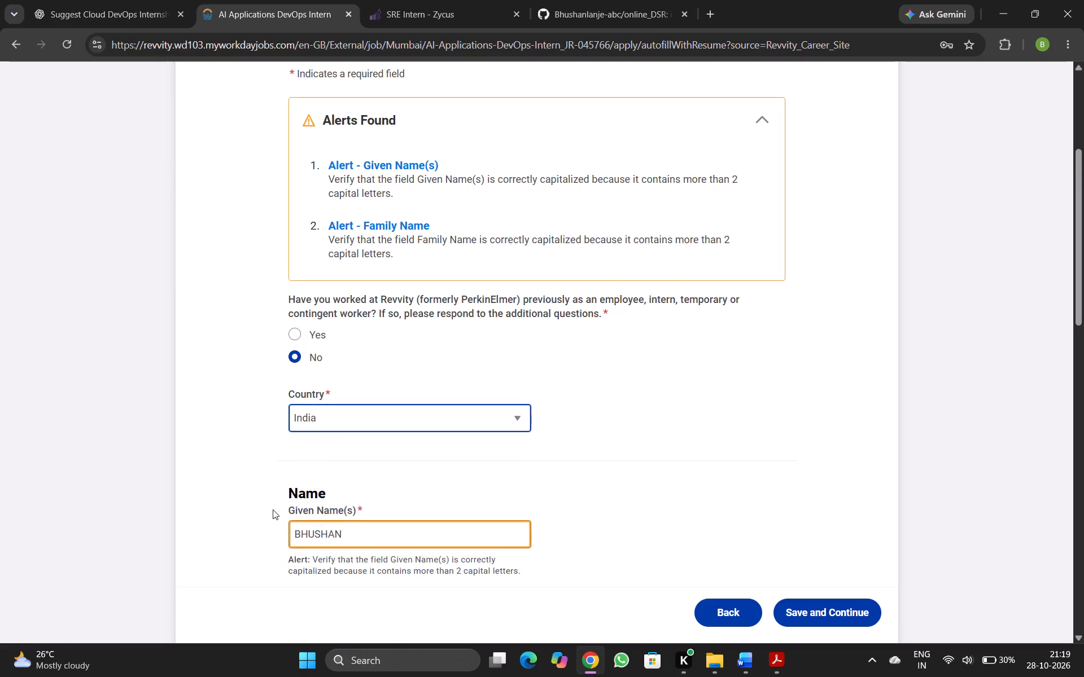
# Autofill the address section of the application form with the browser's saved address.
pyautogui.scroll(-8, 273, 509)
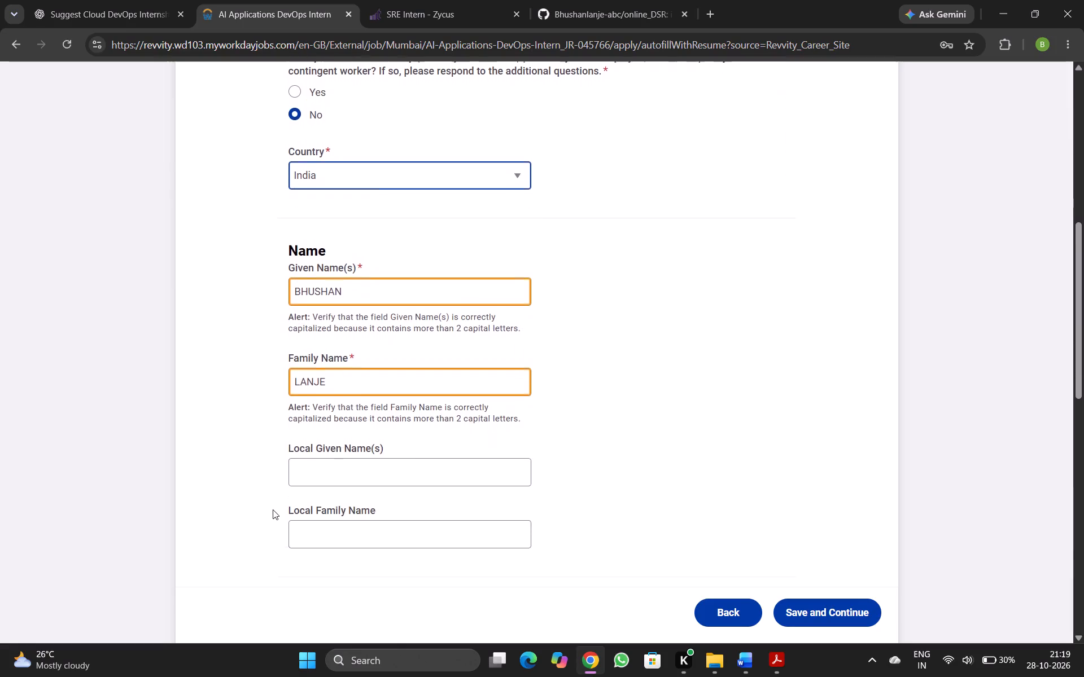
pyautogui.scroll(-3, 273, 509)
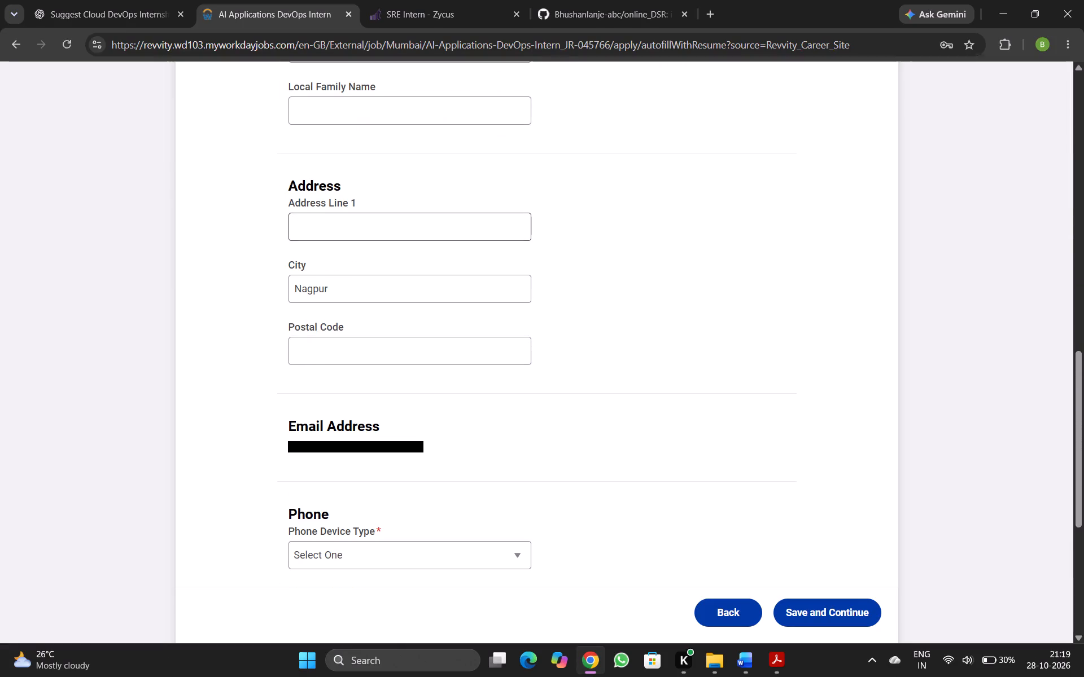
pyautogui.click(307, 227)
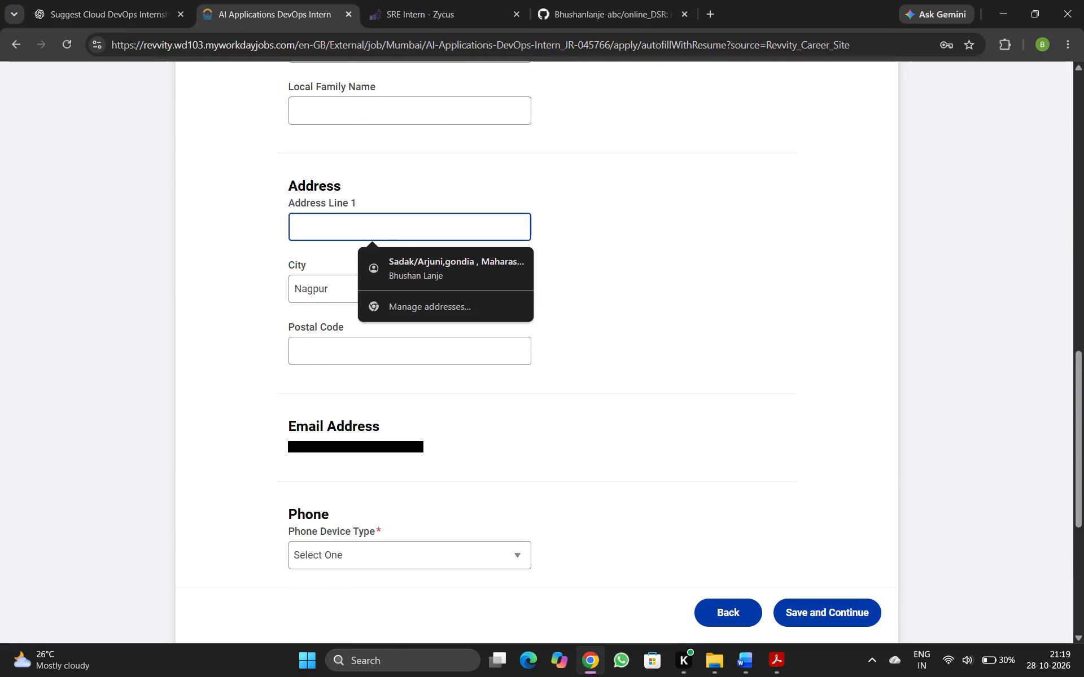
pyautogui.click(422, 262)
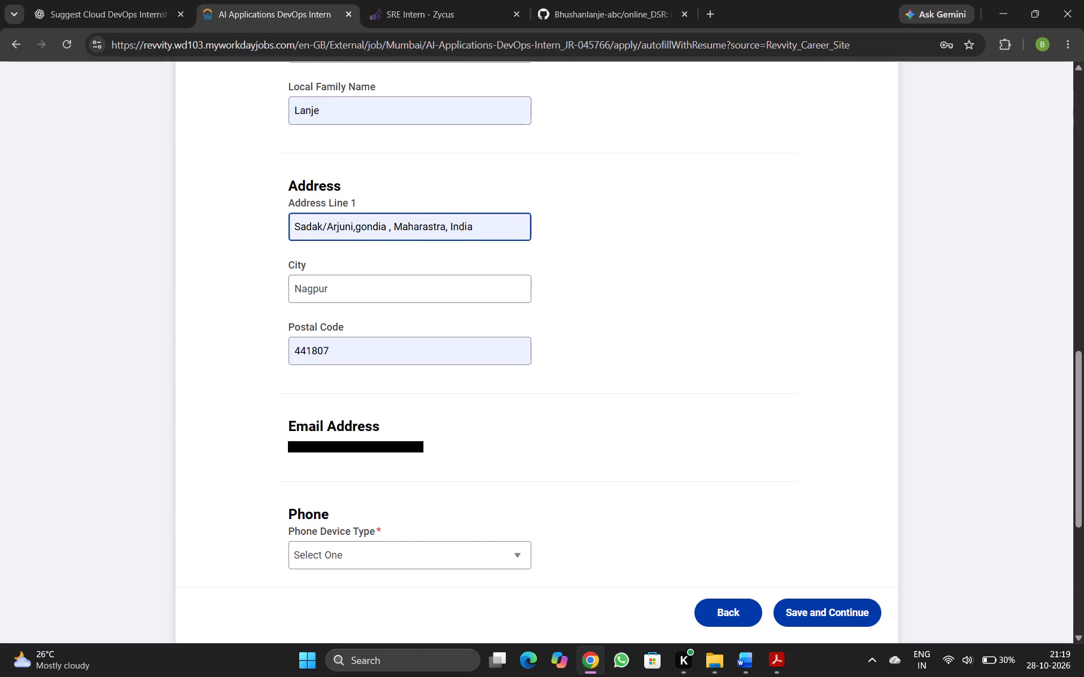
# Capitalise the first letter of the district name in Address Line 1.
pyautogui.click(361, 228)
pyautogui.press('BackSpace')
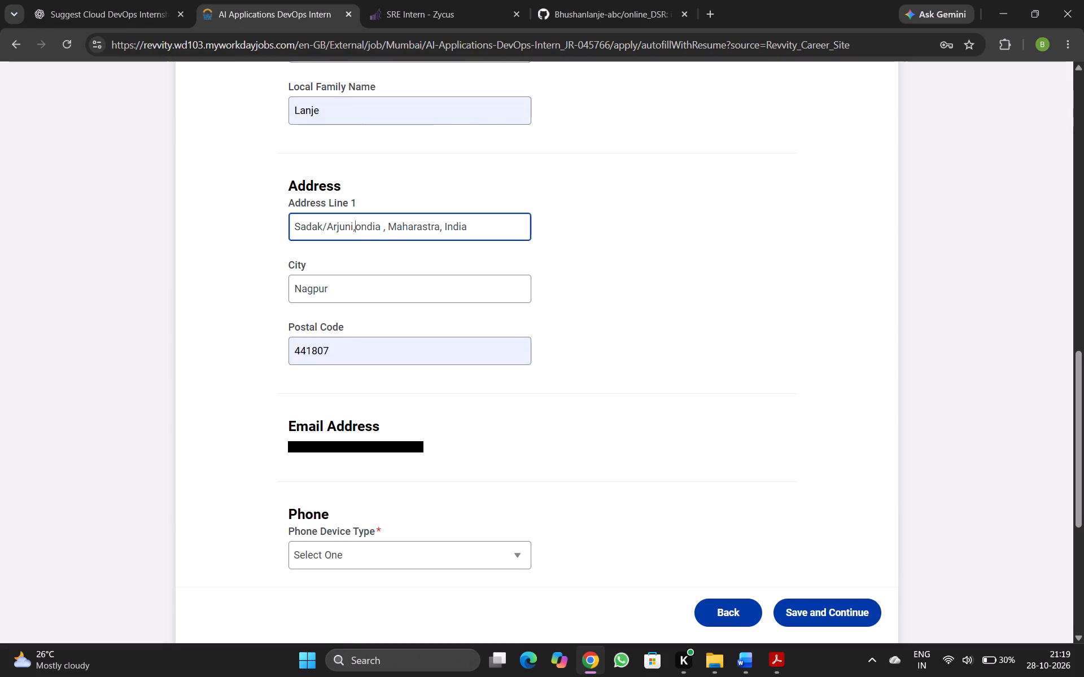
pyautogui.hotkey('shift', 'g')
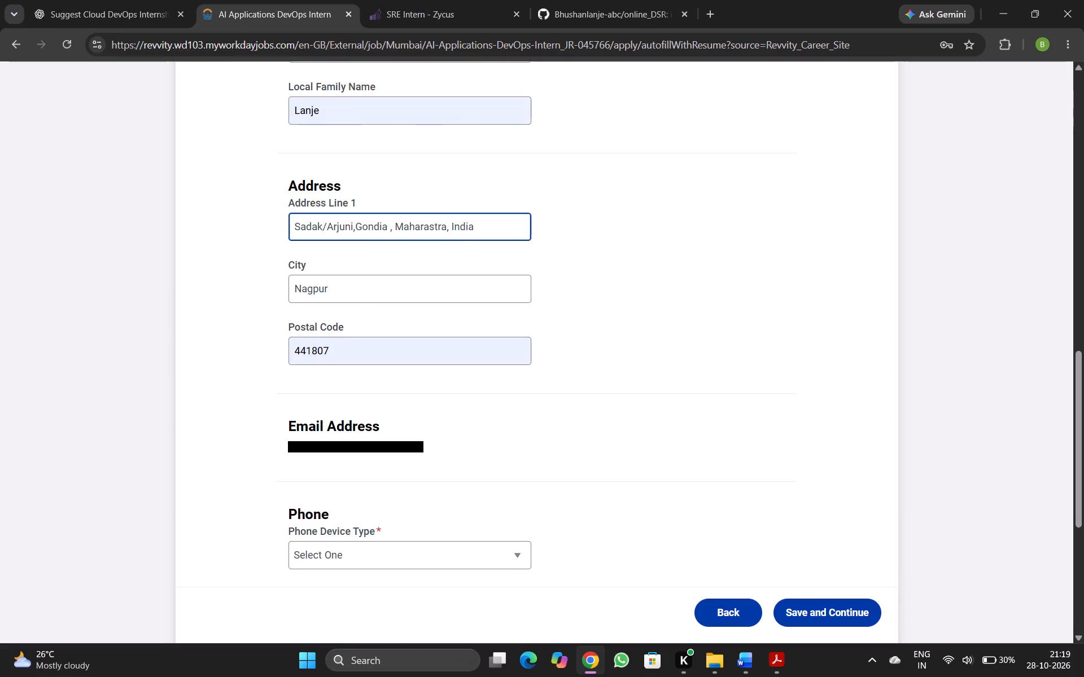
# Replace the town and district in Address Line 1 with the applicant's current colony, locality and city, keeping the state and country.
pyautogui.press('Left')
pyautogui.press('Right')
pyautogui.press('Right')
pyautogui.press('Right')
pyautogui.press('Right')
pyautogui.press('Right')
pyautogui.press('Right')
pyautogui.press('Right')
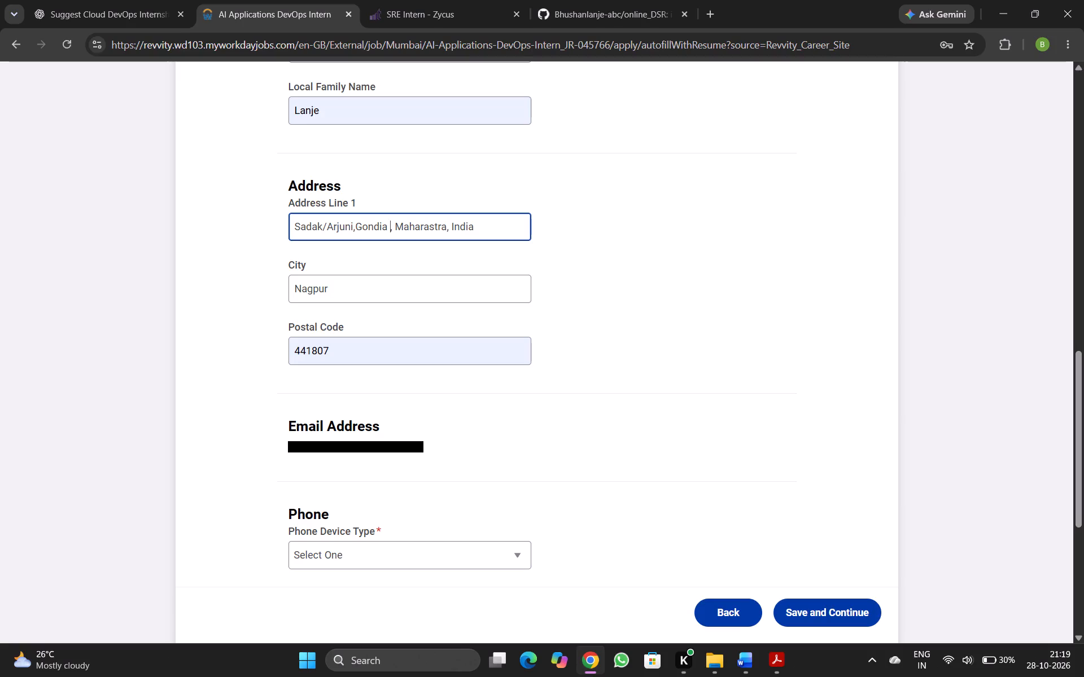
pyautogui.press('BackSpace')
pyautogui.press('BackSpace')
pyautogui.press('BackSpace')
pyautogui.press('BackSpace')
pyautogui.press('BackSpace')
pyautogui.press('BackSpace')
pyautogui.press('BackSpace')
pyautogui.press('BackSpace')
pyautogui.press('BackSpace')
pyautogui.press('BackSpace')
pyautogui.press('BackSpace')
pyautogui.press('BackSpace')
pyautogui.press('BackSpace')
pyautogui.press('BackSpace')
pyautogui.press('BackSpace')
pyautogui.press('BackSpace')
pyautogui.press('BackSpace')
pyautogui.press('BackSpace')
pyautogui.press('BackSpace')
pyautogui.press('BackSpace')
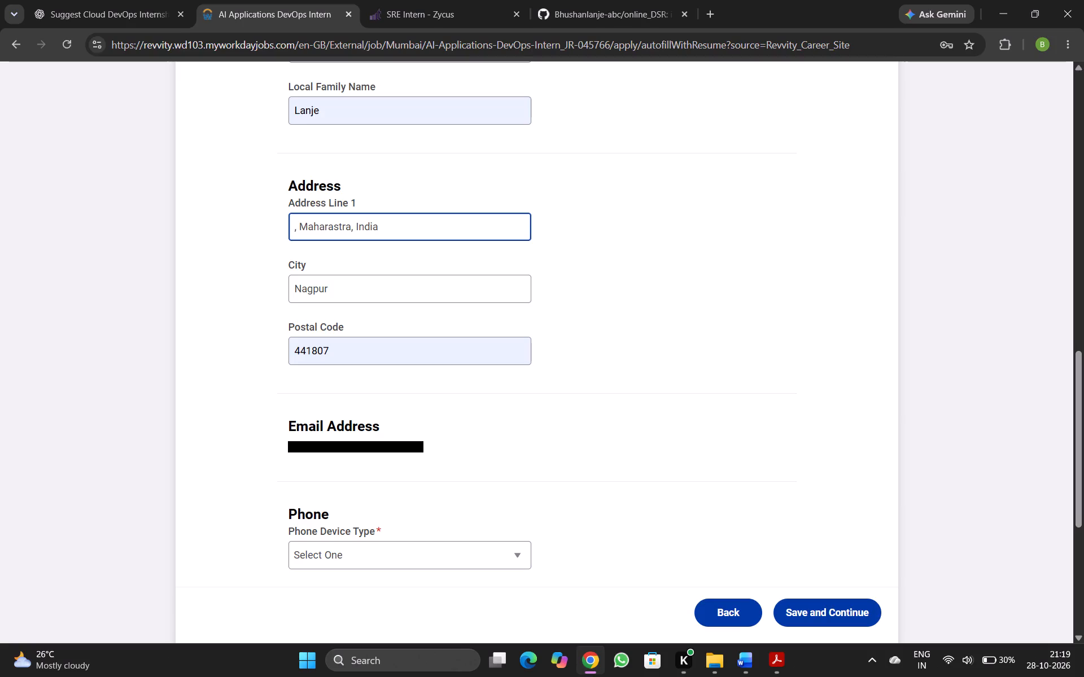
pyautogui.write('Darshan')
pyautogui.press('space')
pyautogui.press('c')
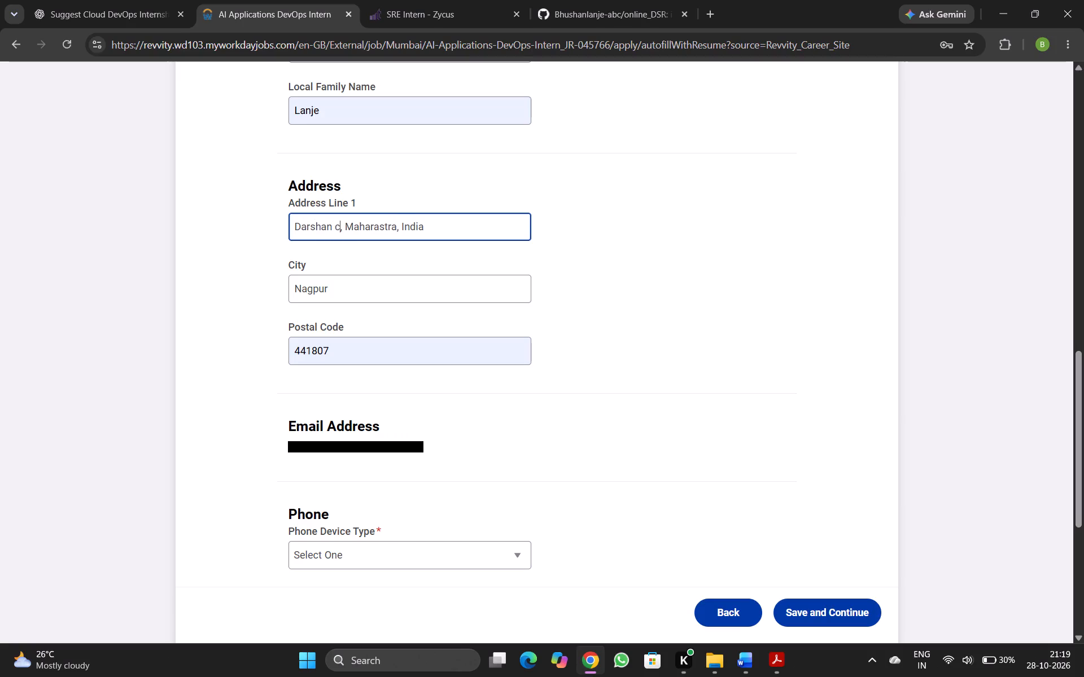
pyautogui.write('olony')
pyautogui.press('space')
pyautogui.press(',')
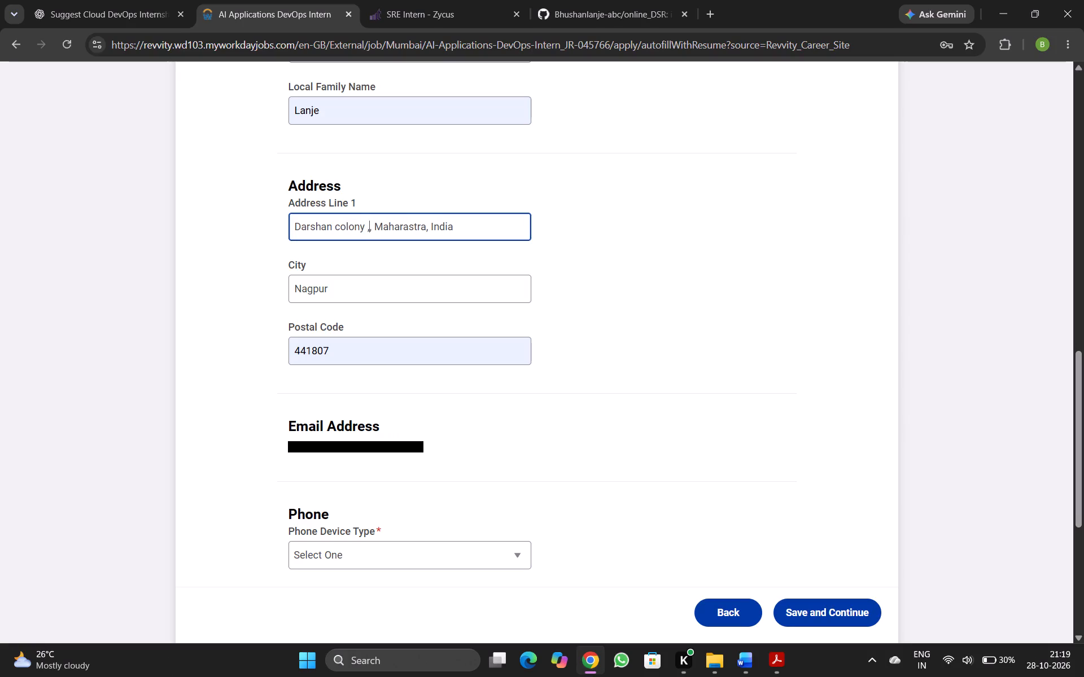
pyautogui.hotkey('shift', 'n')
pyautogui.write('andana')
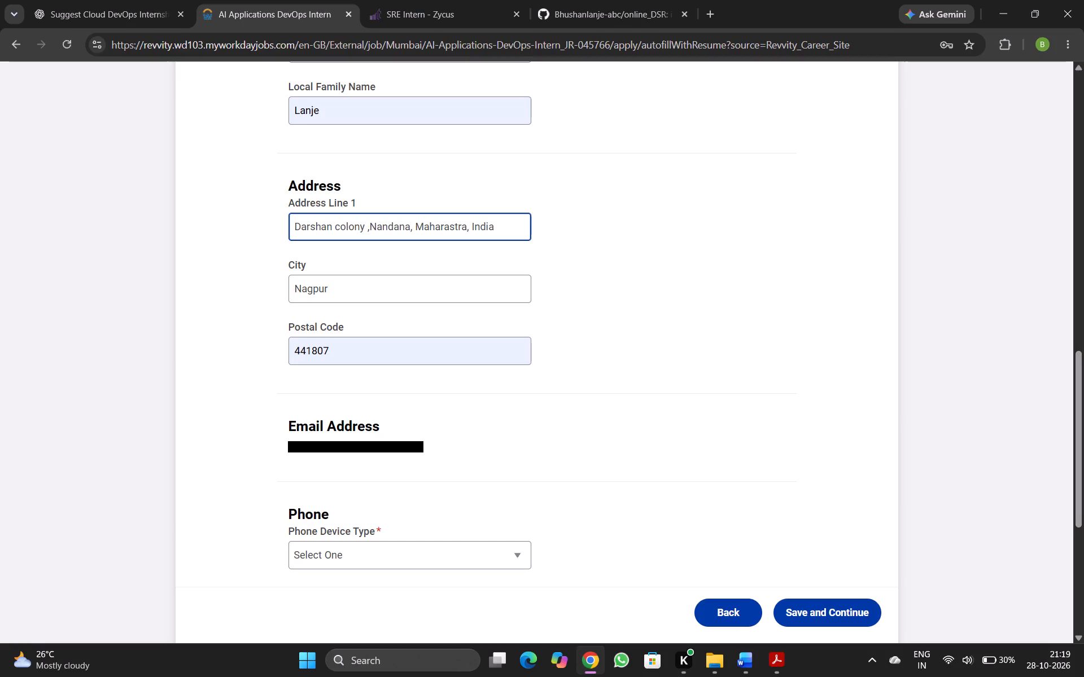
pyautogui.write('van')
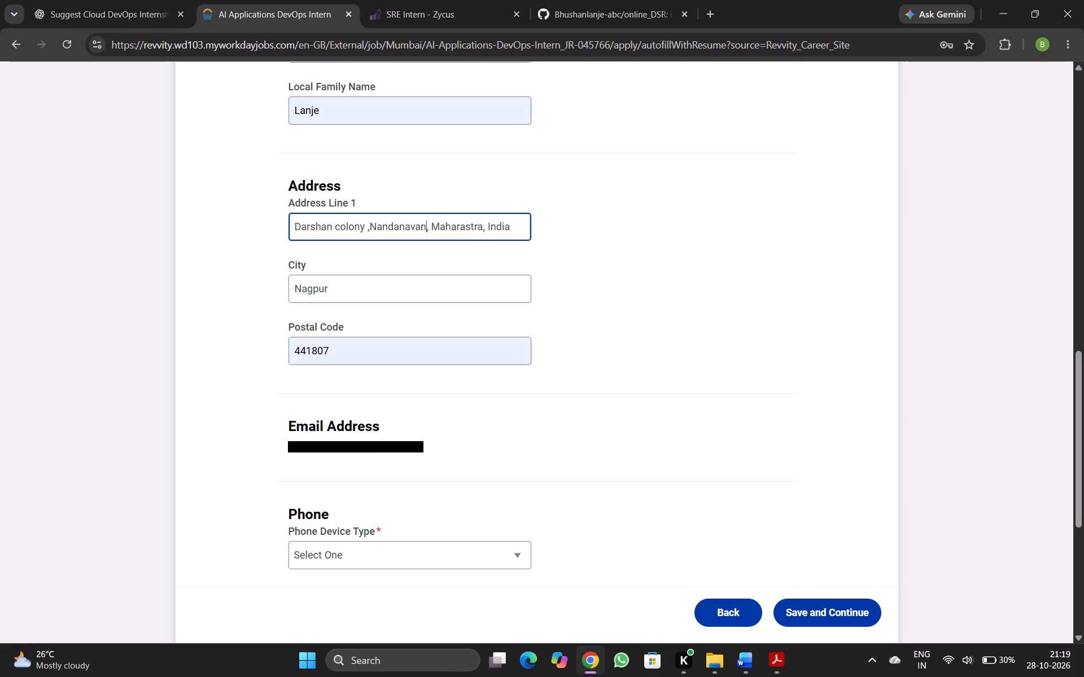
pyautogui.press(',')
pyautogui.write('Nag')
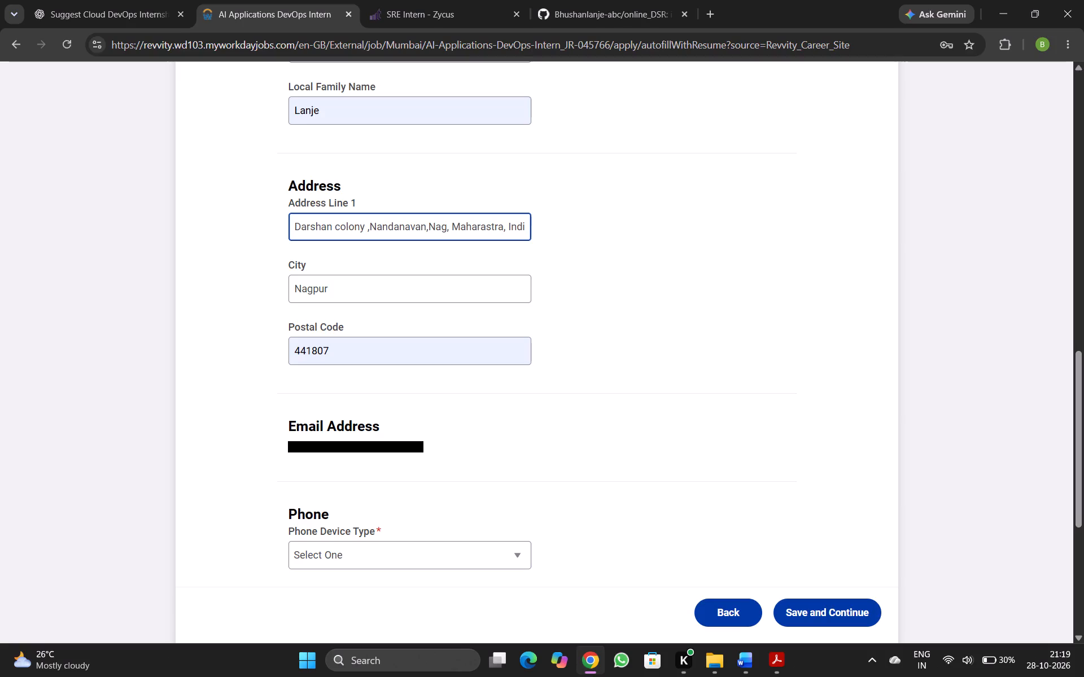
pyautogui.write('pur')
# Change the application's postal code to the one for the applicant's current address, leaving the city as Nagpur.
pyautogui.click(351, 289)
pyautogui.click(351, 289)
pyautogui.click(344, 343)
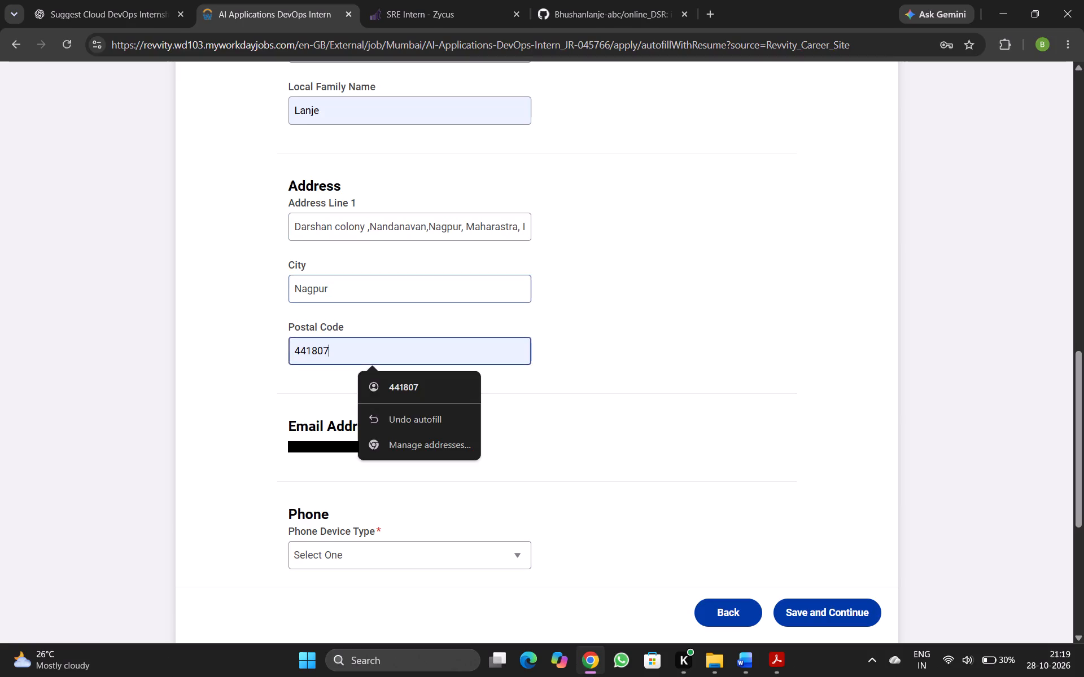
pyautogui.press('BackSpace')
pyautogui.press('BackSpace')
pyautogui.press('BackSpace')
pyautogui.press('BackSpace')
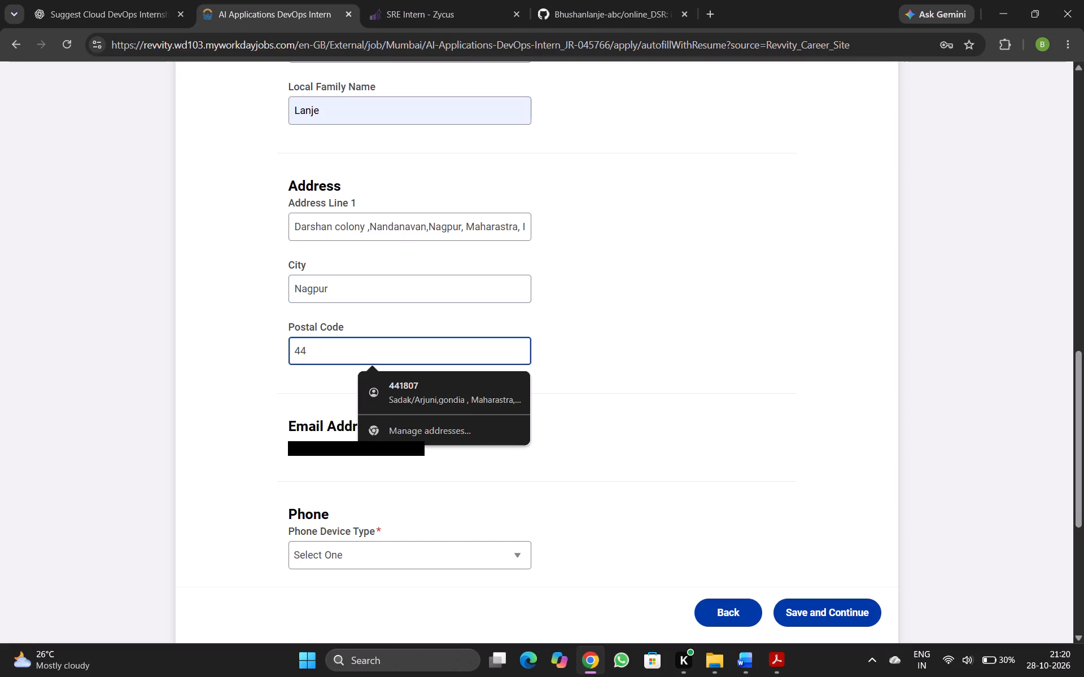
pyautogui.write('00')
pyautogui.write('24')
pyautogui.click(400, 439)
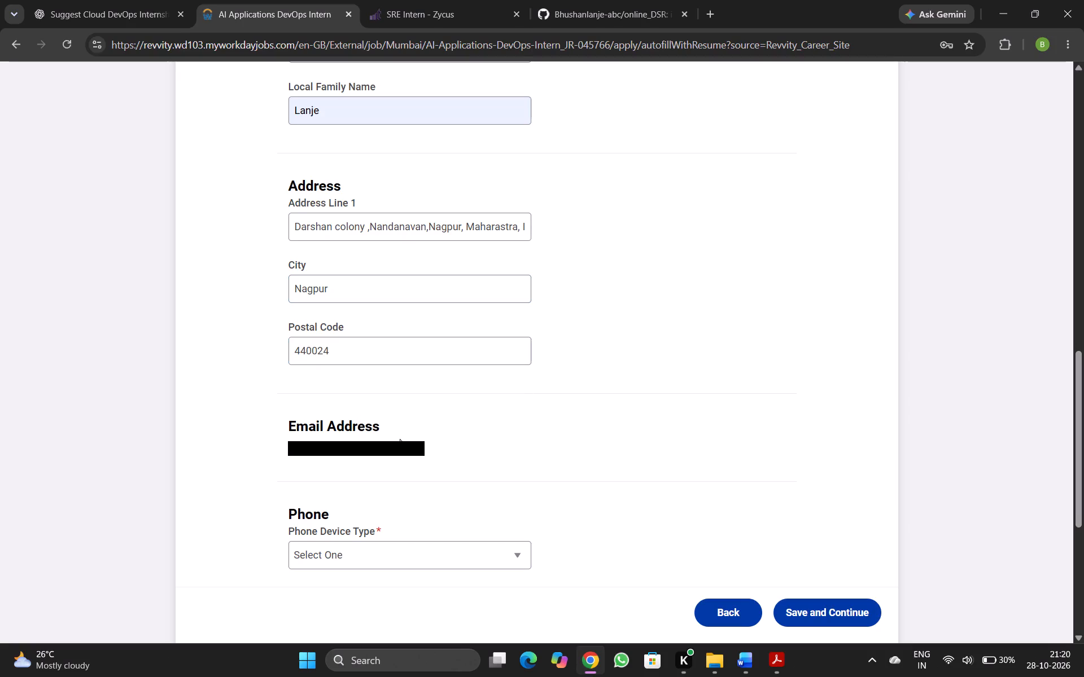
# Review the name, address and email address entries on the My Information form.
pyautogui.scroll(-1, 400, 478)
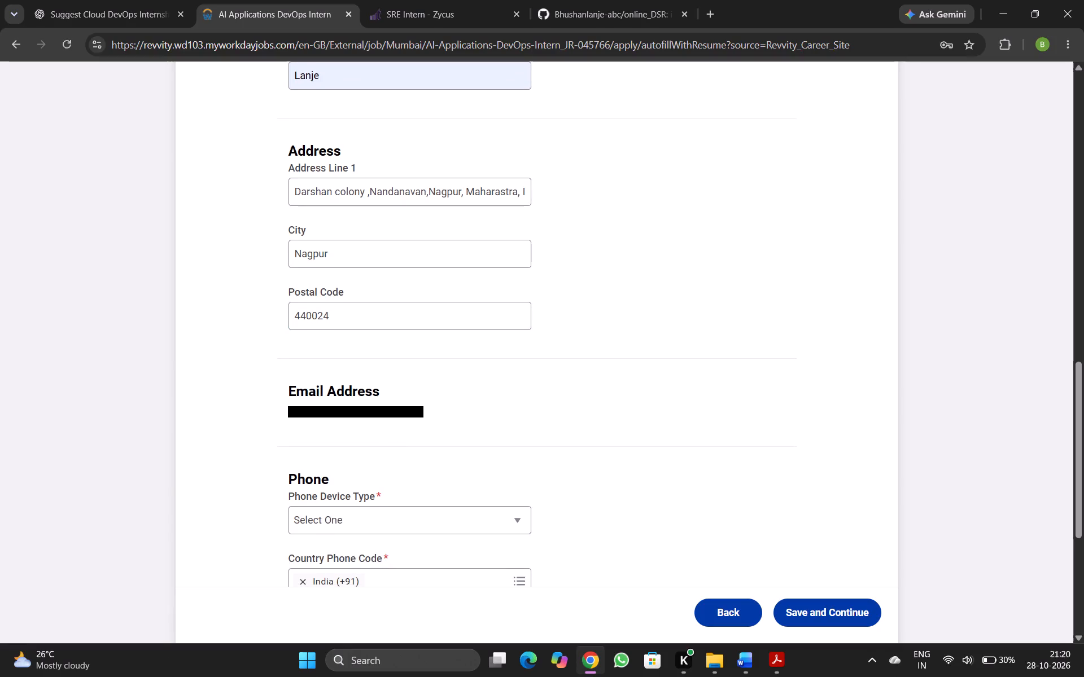
pyautogui.click(361, 410)
pyautogui.click(365, 412)
pyautogui.hscroll(1, 365, 412)
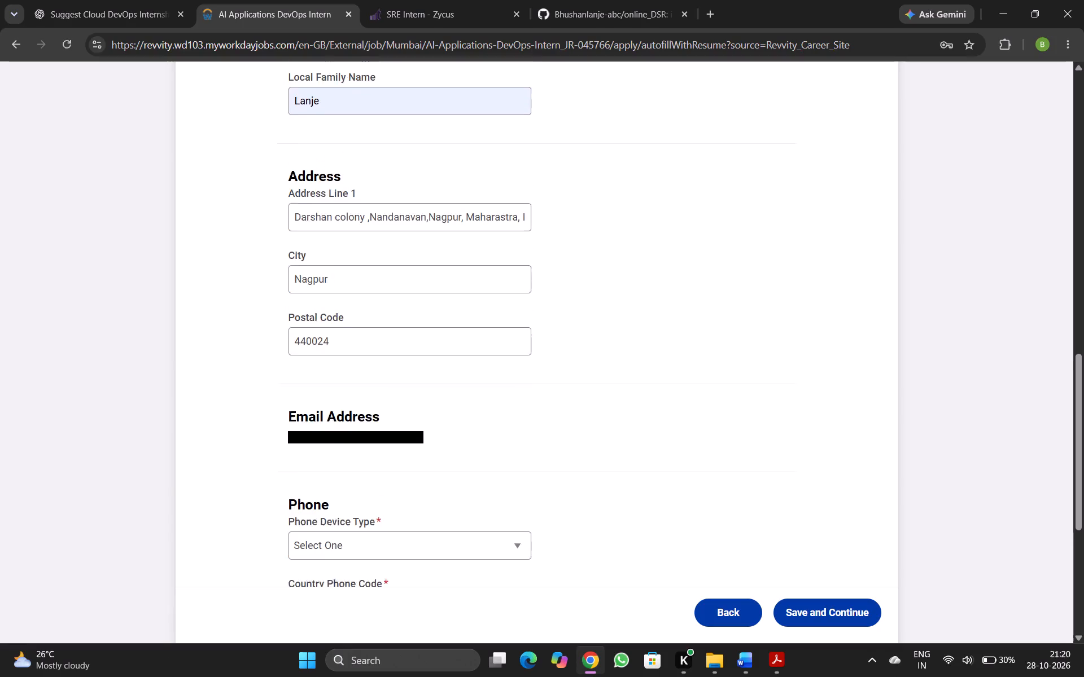
pyautogui.hscroll(1, 365, 412)
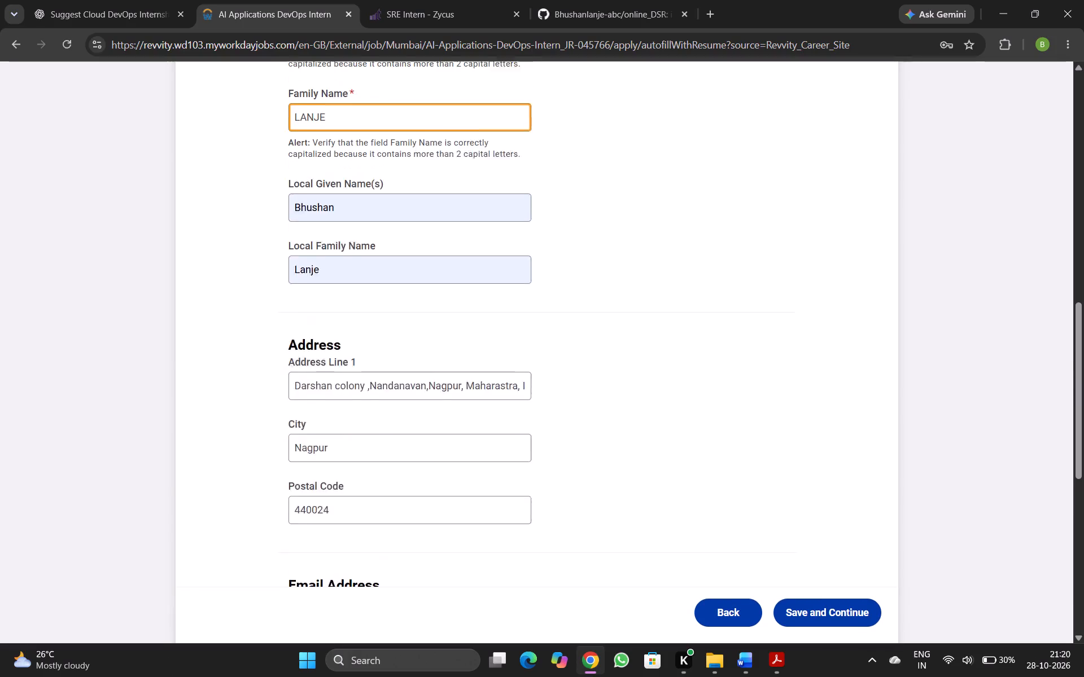
pyautogui.scroll(-2, 365, 412)
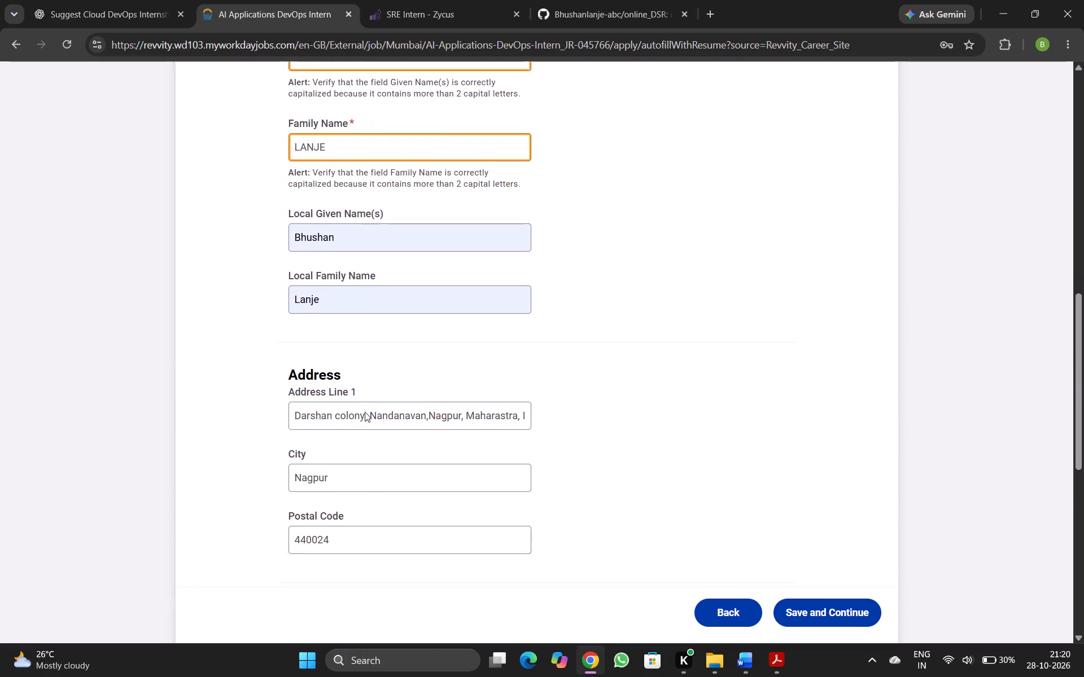
pyautogui.scroll(-2, 365, 412)
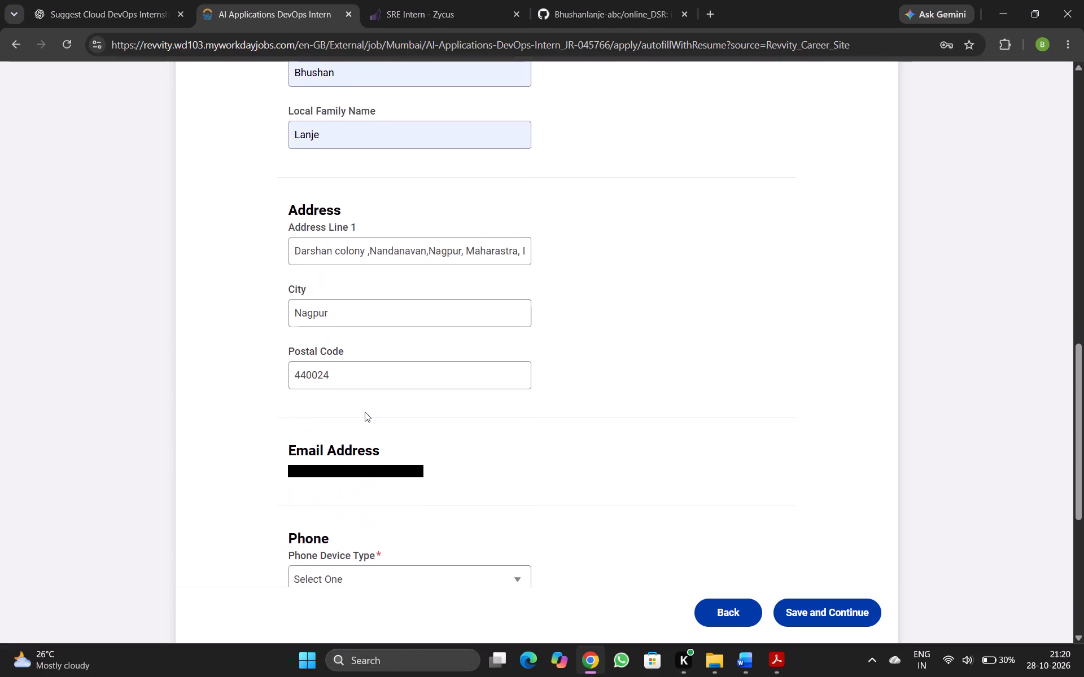
pyautogui.moveTo(372, 460); pyautogui.dragTo(368, 471)
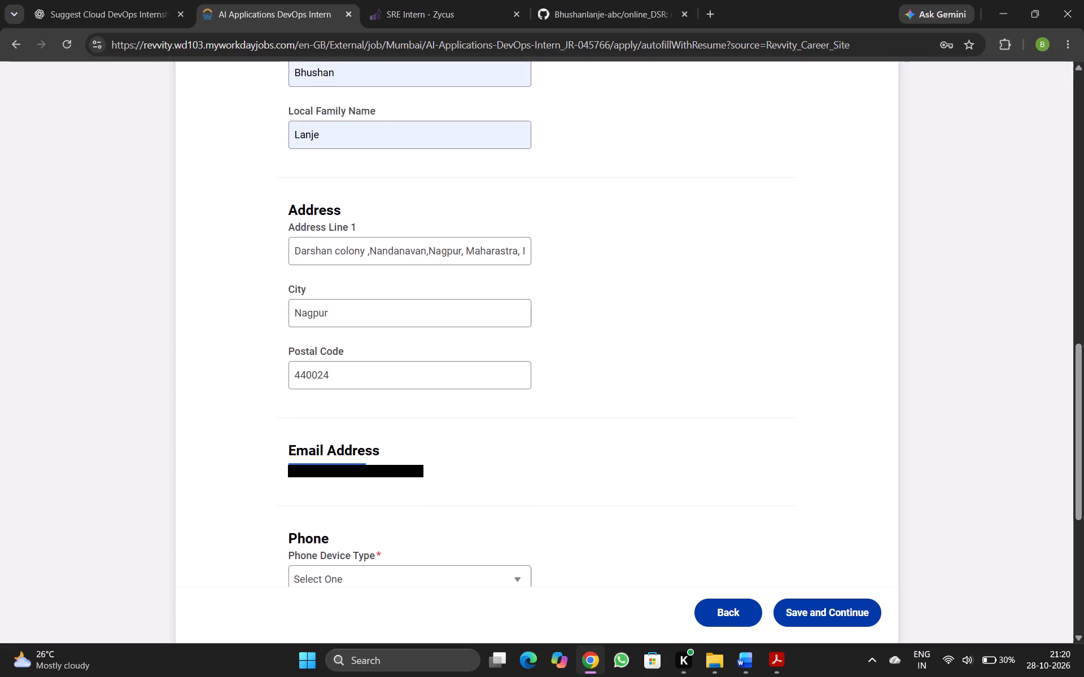
pyautogui.click(368, 471)
pyautogui.click(368, 471)
# Set the Phone Device Type to Personal Mobile.
pyautogui.scroll(-2, 368, 471)
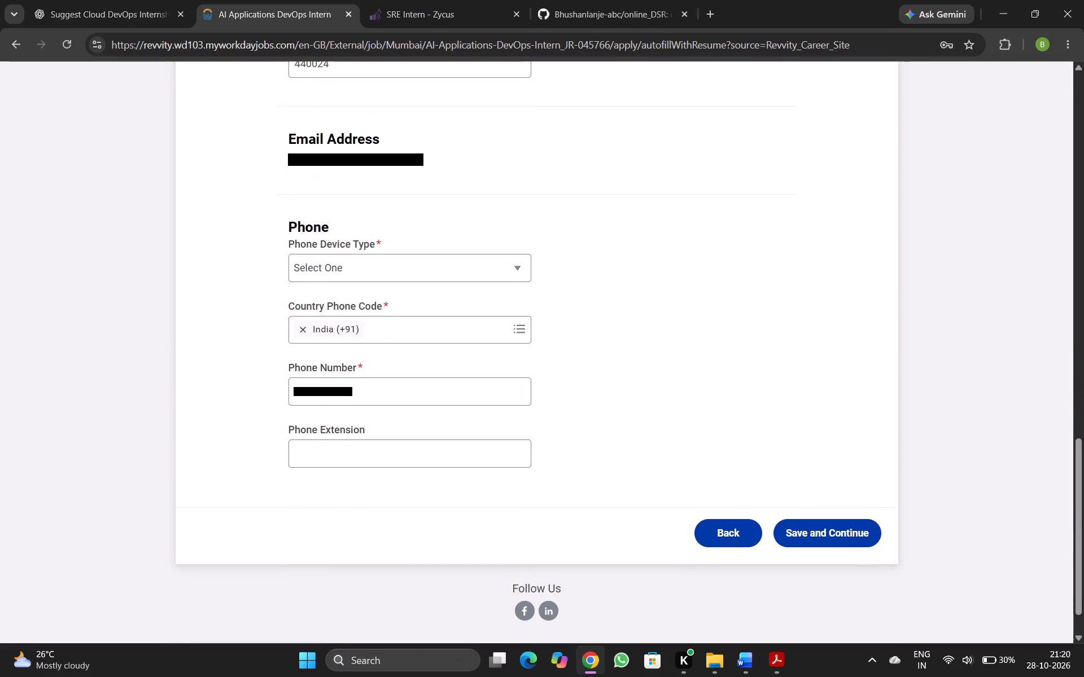
pyautogui.scroll(-1, 368, 471)
pyautogui.click(492, 274)
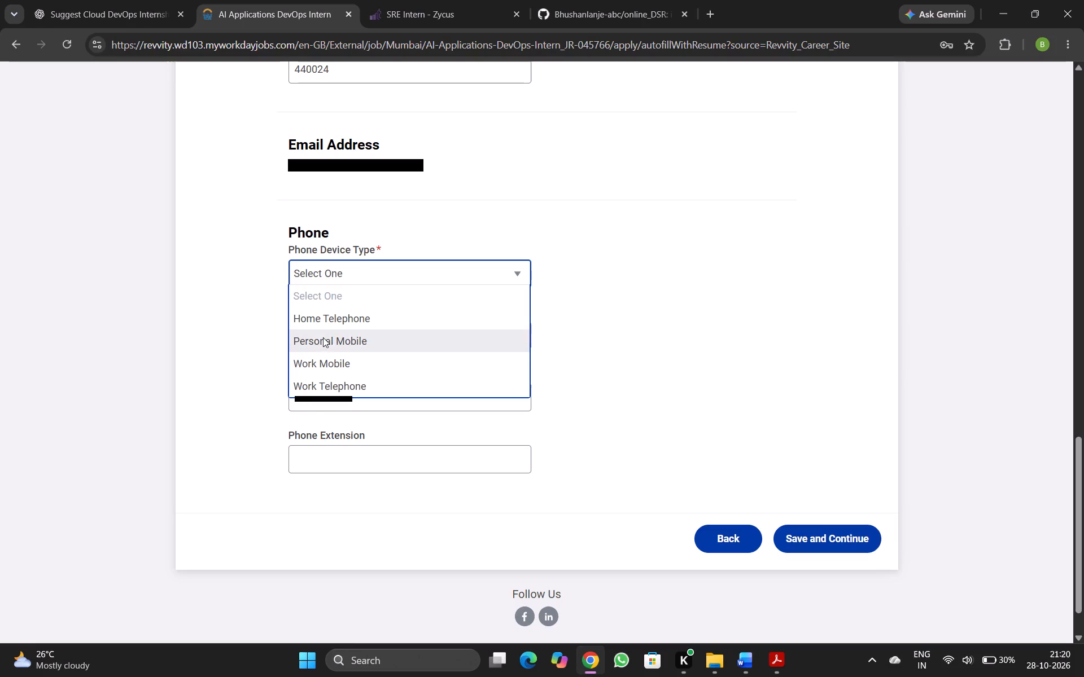
pyautogui.click(323, 337)
# Open the Country Phone Code selection in the Phone section.
pyautogui.click(393, 335)
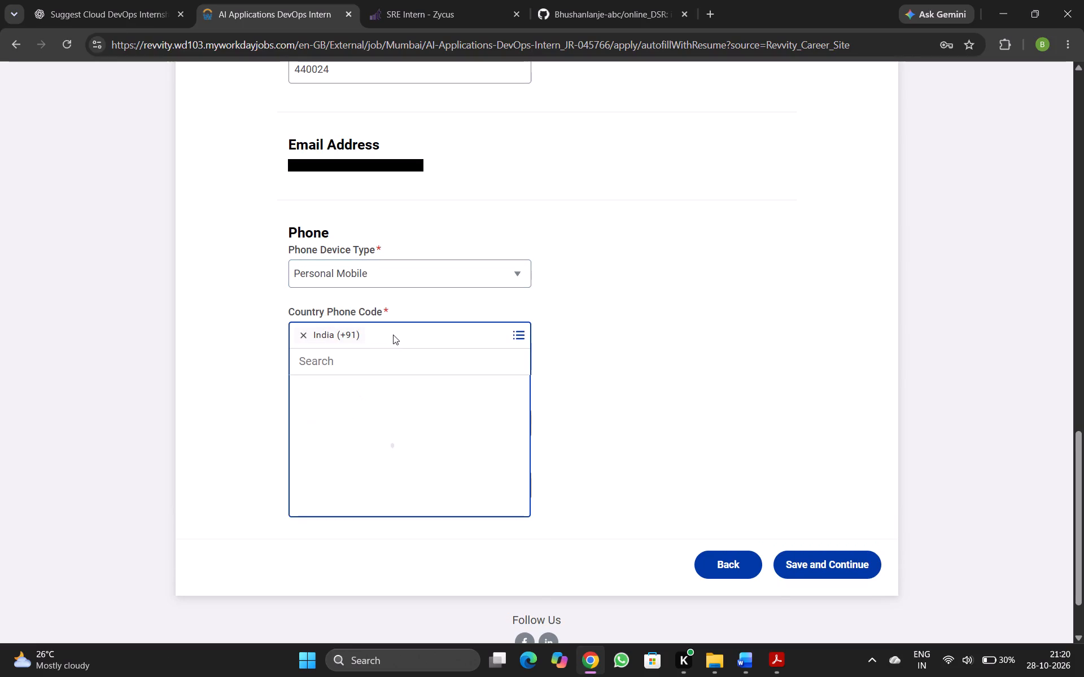